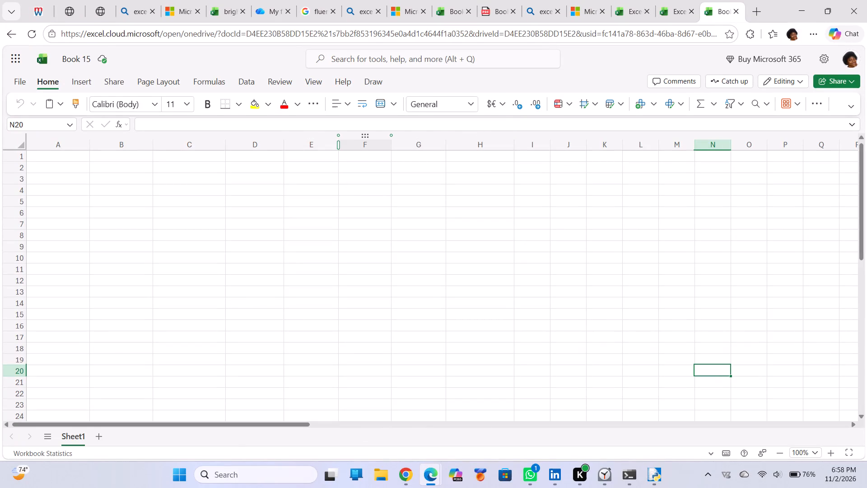
# Select cell A1 on the blank Sheet1 as the starting cell for data entry.
pyautogui.click(51, 160)
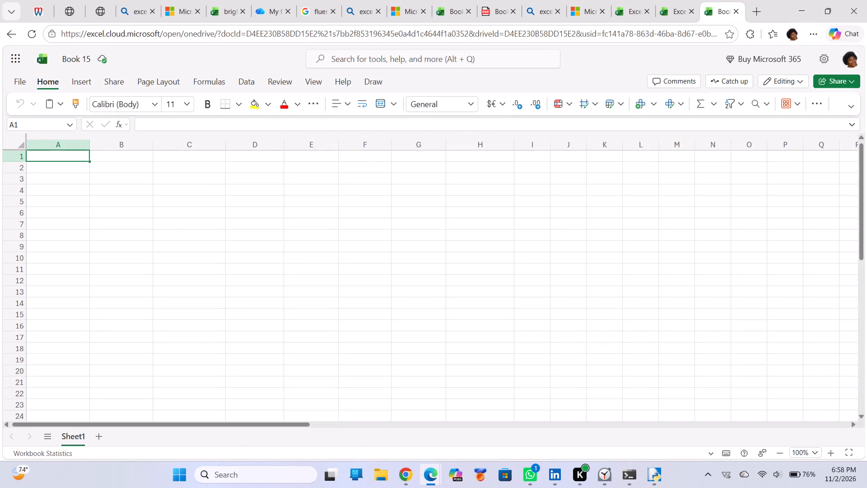
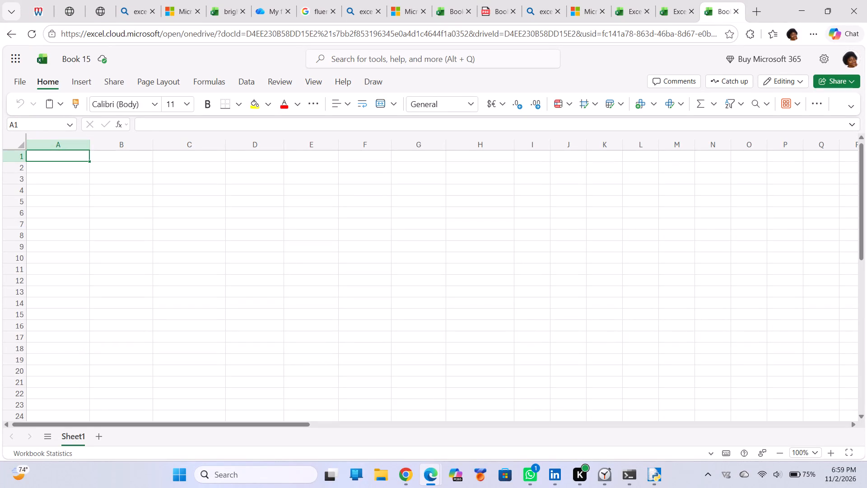
# Widen column A of the blank Sheet1 to nearly twice its width.
pyautogui.click(90, 151)
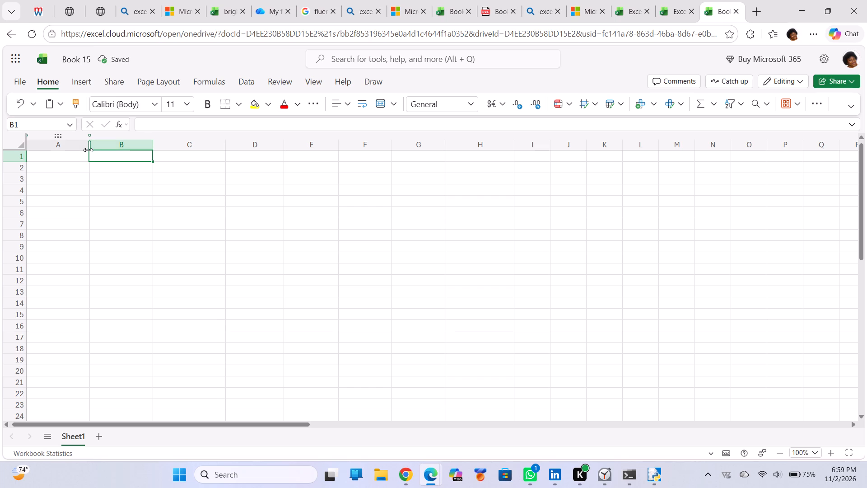
pyautogui.moveTo(88, 150); pyautogui.dragTo(137, 150)
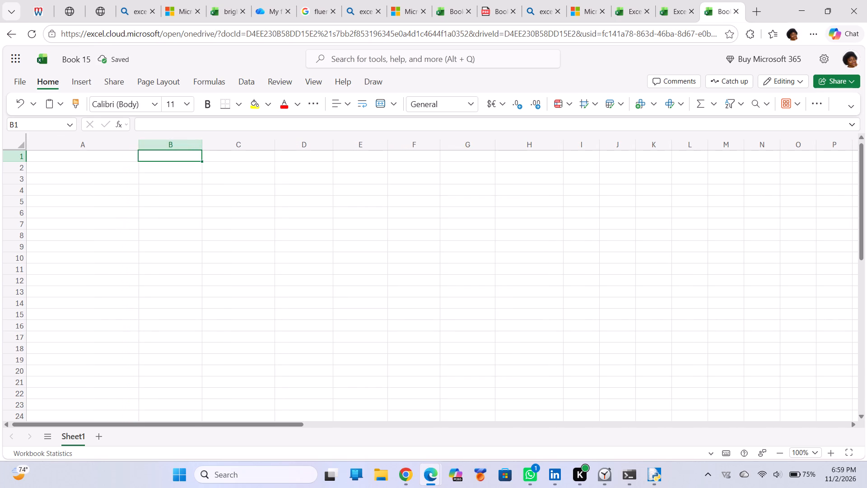
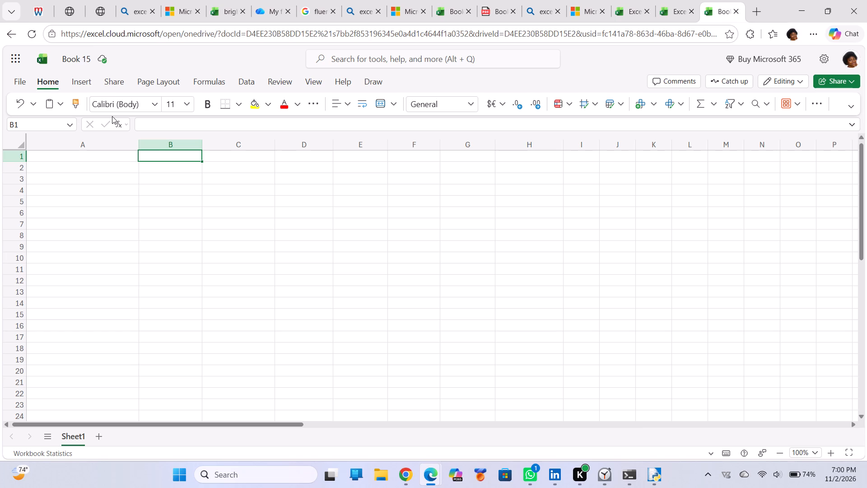
# Enter the column header "employee id" in cell A1 of Sheet1.
pyautogui.rightClick(112, 116)
pyautogui.click(47, 151)
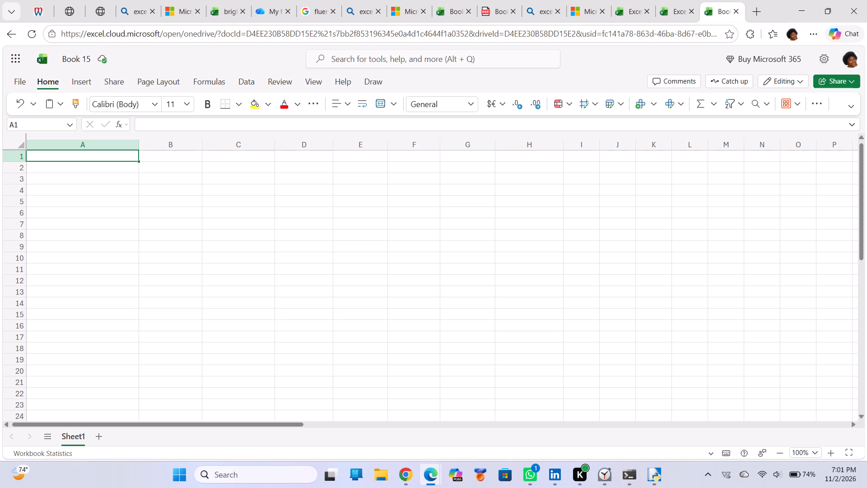
pyautogui.press('e')
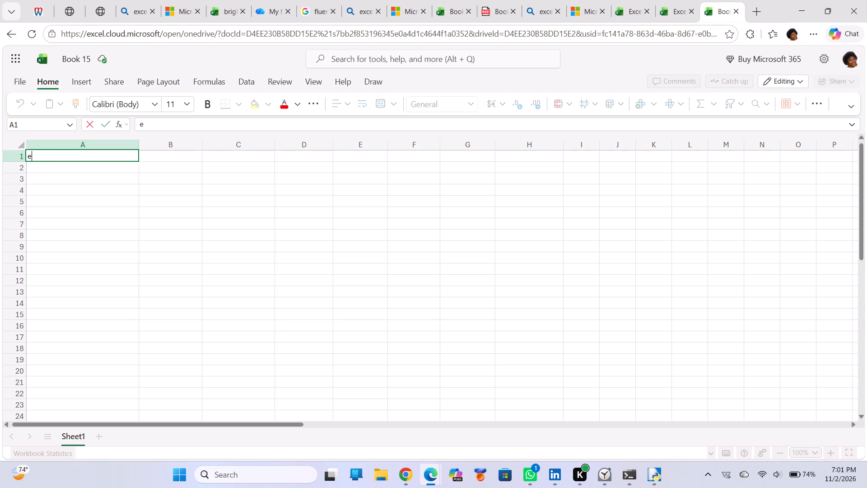
pyautogui.write('mployee')
pyautogui.press('space')
pyautogui.write('id')
pyautogui.press('Tab')
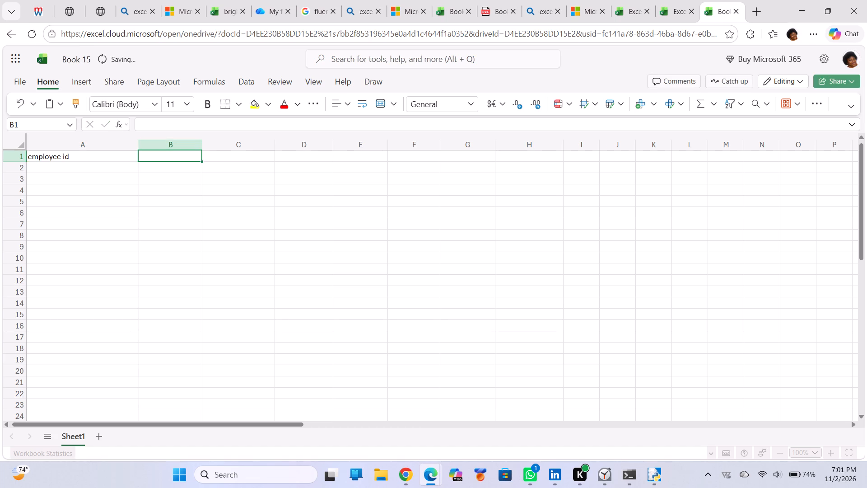
# Enter the second column header in cell B1, beginning with "fu" and correcting the mistyped letters.
pyautogui.write('fuk')
pyautogui.press('BackSpace')
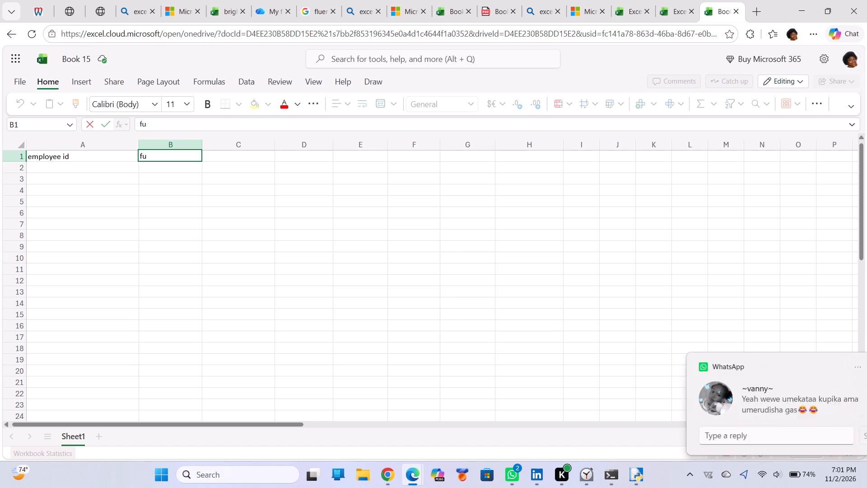
pyautogui.write('ii')
pyautogui.press('space')
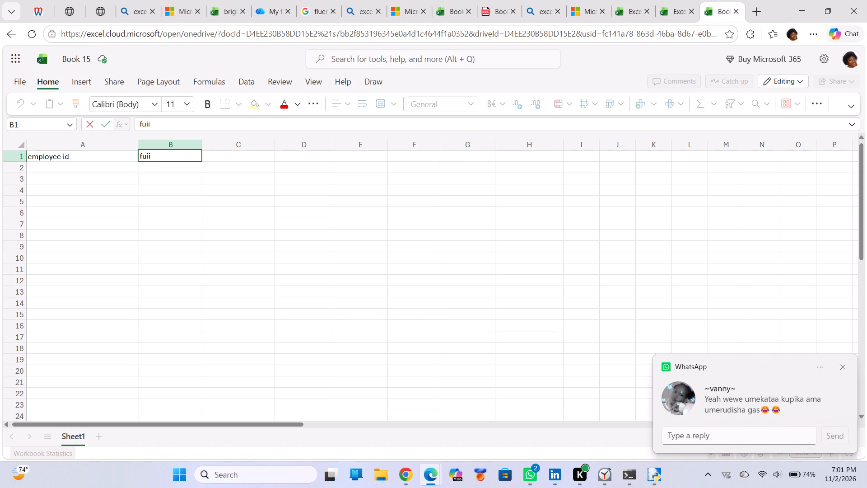
pyautogui.press('BackSpace')
pyautogui.press('BackSpace')
pyautogui.press('BackSpace')
pyautogui.write('ii')
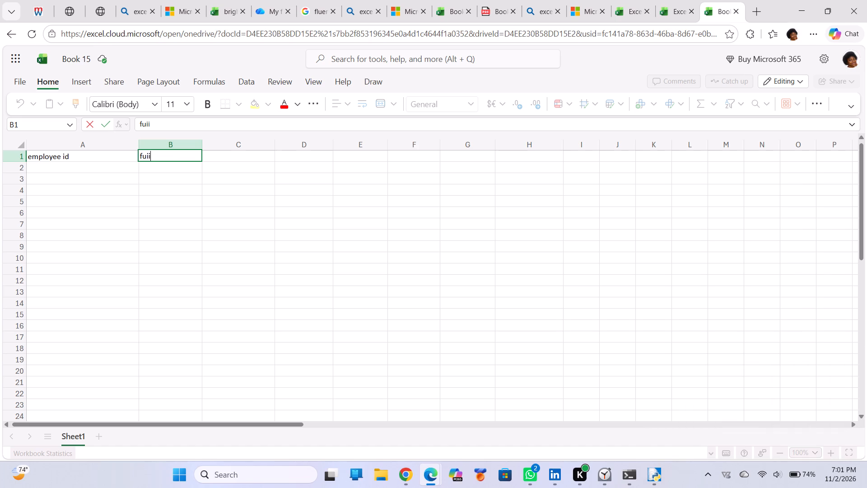
pyautogui.press('space')
pyautogui.press('BackSpace')
pyautogui.press('BackSpace')
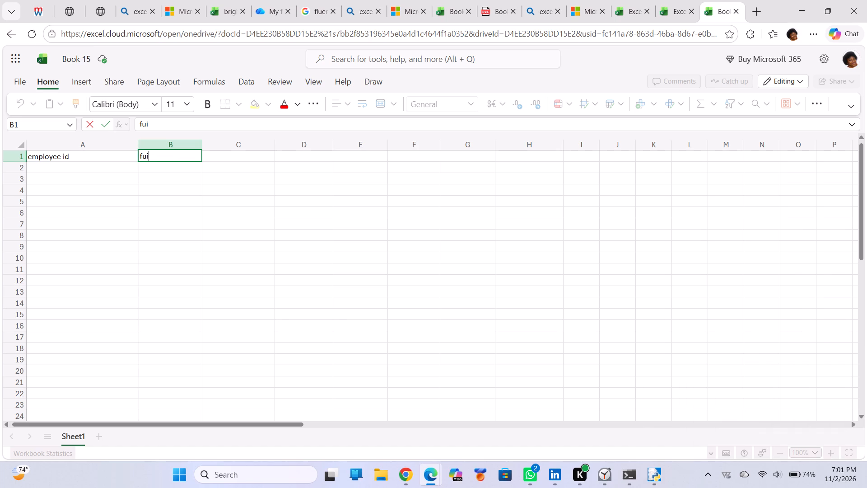
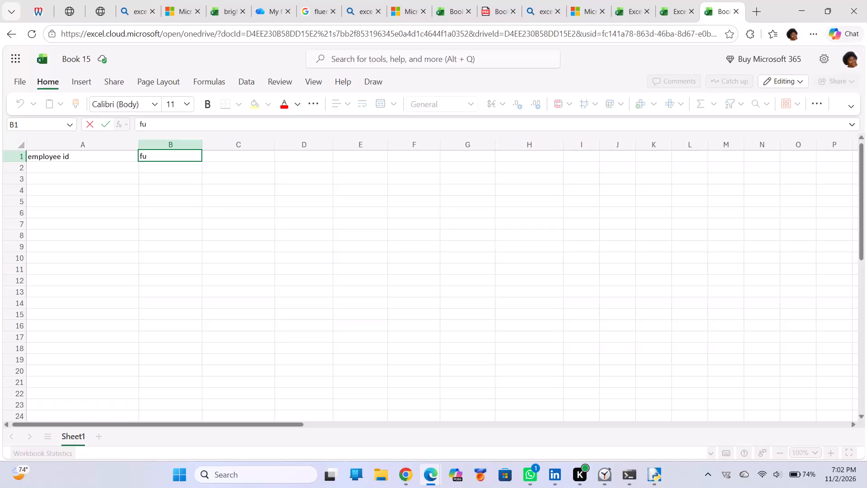
# Complete the header "full name" in B1, and enter the headers "gender" in C1 and "department" in D1.
pyautogui.write('ll name')
pyautogui.press('Tab')
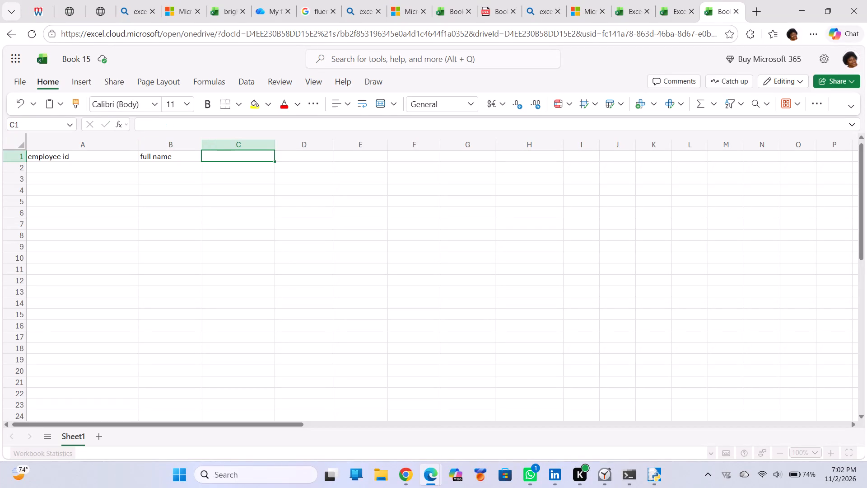
pyautogui.write('gender')
pyautogui.press('Tab')
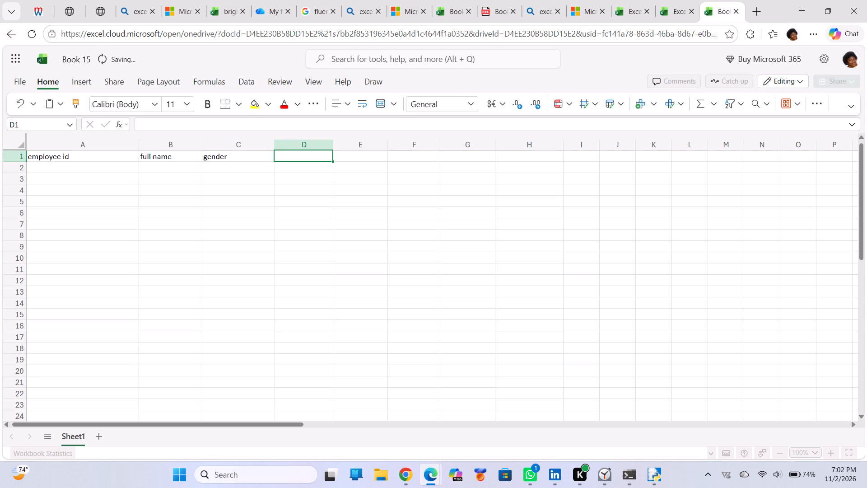
pyautogui.write('department')
pyautogui.press('Tab')
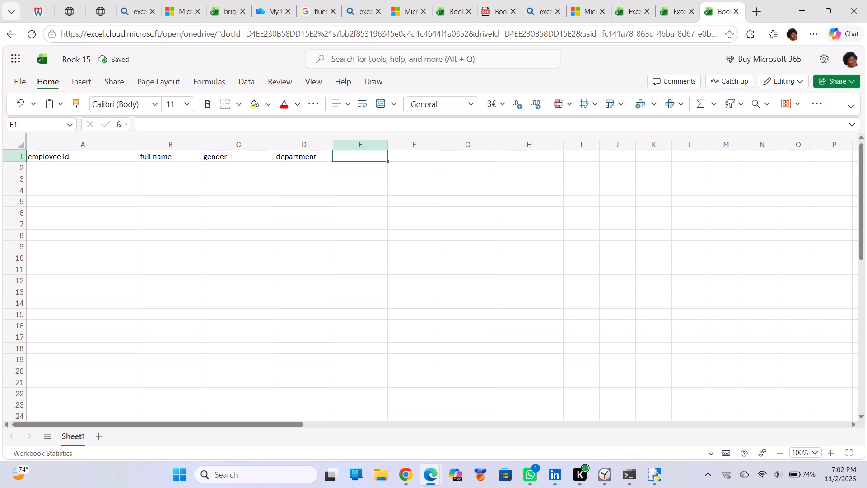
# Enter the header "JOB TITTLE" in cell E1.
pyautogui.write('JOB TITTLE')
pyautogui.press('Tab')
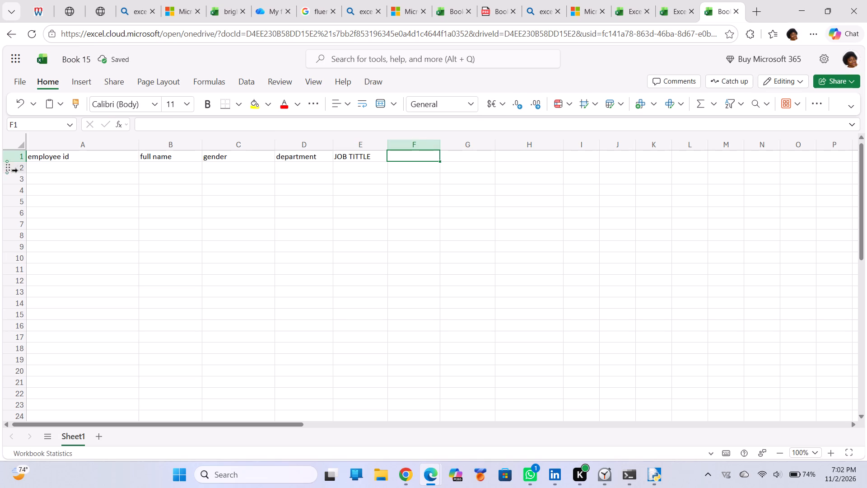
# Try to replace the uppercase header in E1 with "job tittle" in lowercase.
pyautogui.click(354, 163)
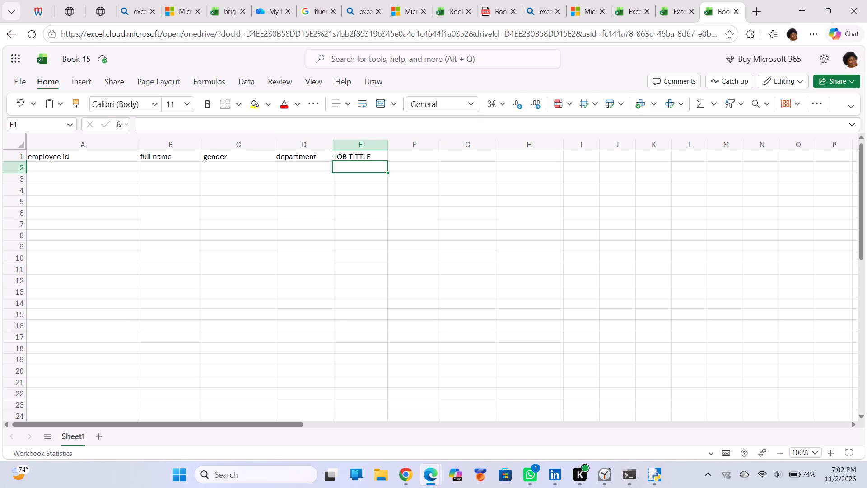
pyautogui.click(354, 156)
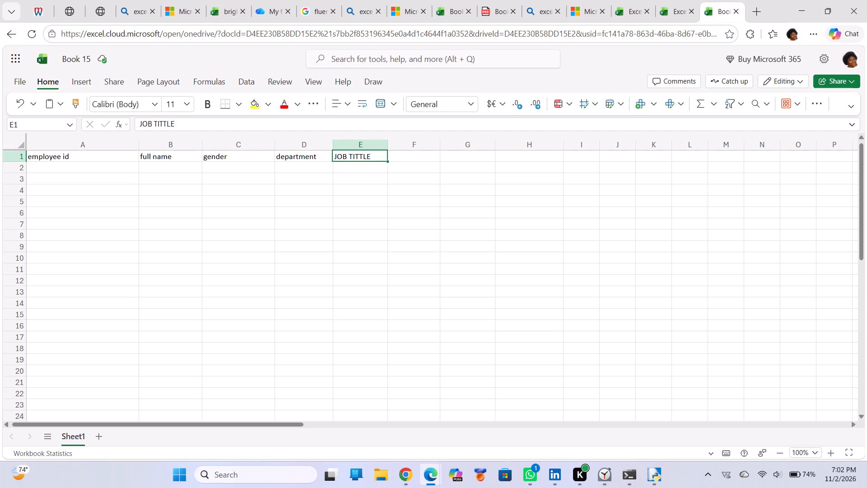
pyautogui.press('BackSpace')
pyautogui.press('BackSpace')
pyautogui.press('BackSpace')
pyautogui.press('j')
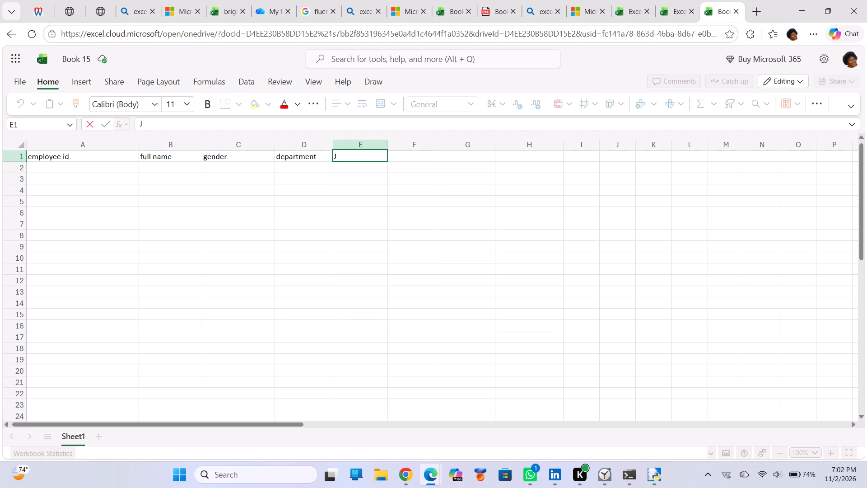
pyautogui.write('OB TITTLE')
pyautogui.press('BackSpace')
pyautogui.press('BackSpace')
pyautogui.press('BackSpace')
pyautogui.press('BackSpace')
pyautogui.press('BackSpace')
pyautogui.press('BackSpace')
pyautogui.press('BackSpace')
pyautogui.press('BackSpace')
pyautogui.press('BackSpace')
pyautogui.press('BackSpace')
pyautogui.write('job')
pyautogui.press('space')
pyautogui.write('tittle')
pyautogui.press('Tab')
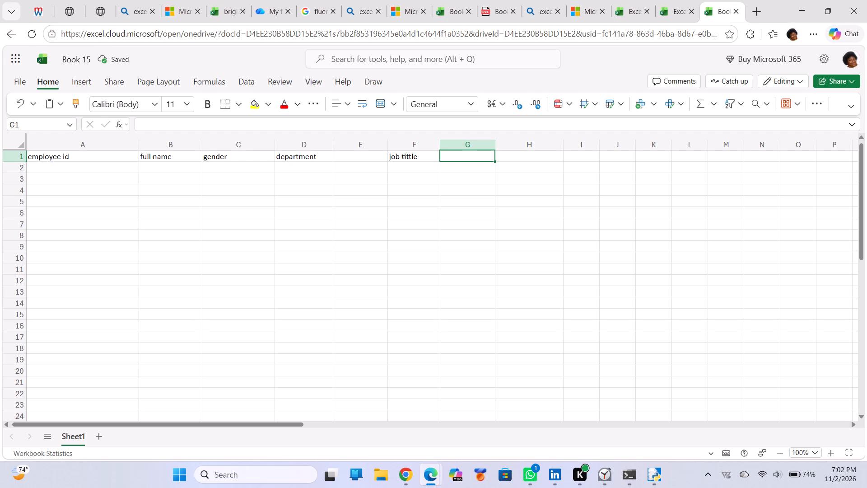
# Continue the header row with "phone number" in G1, "email" in H1 and "monthly salary" in I1.
pyautogui.write('phone number')
pyautogui.press('Tab')
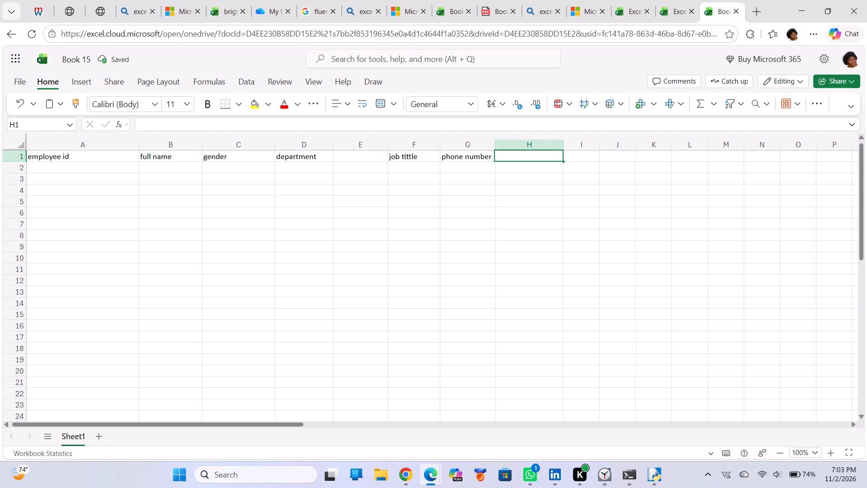
pyautogui.write('email')
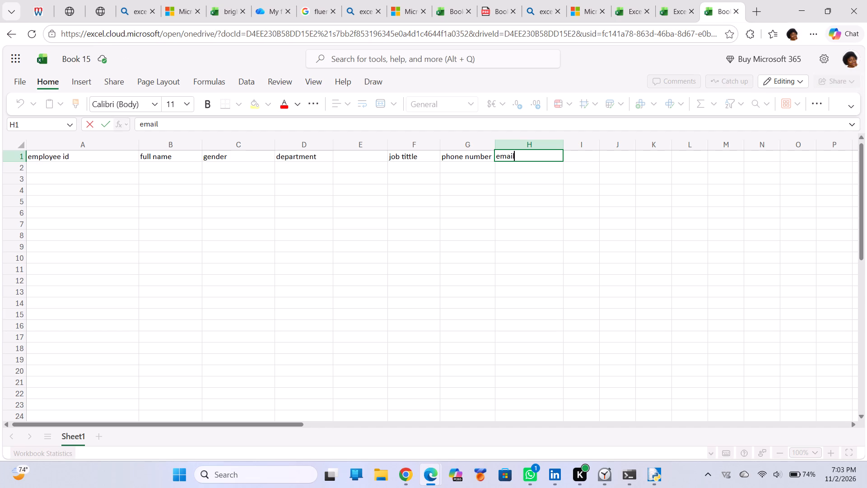
pyautogui.press('Tab')
pyautogui.press('space')
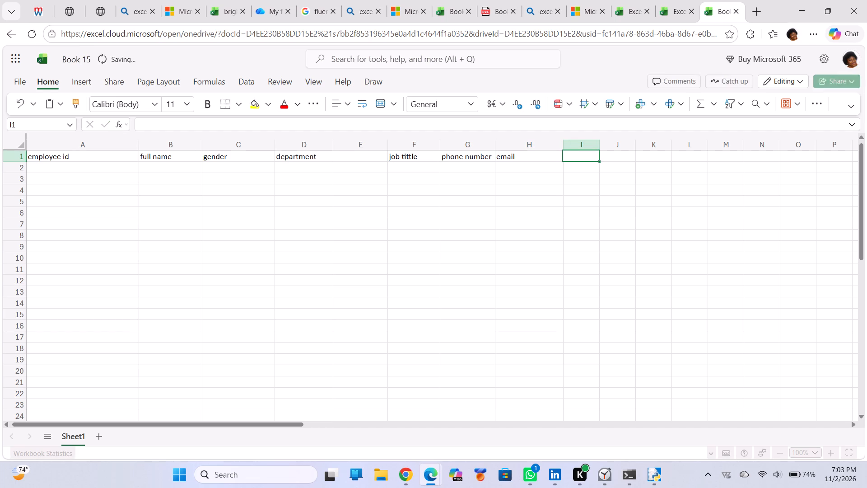
pyautogui.write('monthlyn')
pyautogui.press('space')
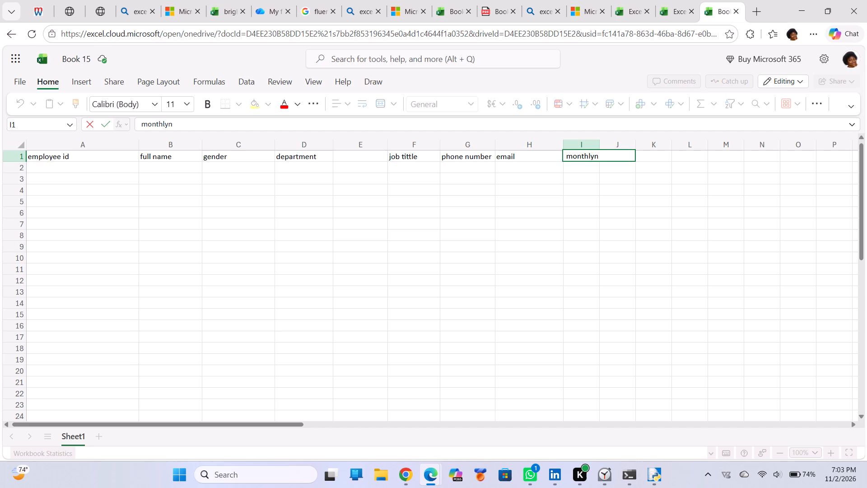
pyautogui.press('BackSpace')
pyautogui.press('BackSpace')
pyautogui.press('space')
pyautogui.write('salary')
pyautogui.press('Tab')
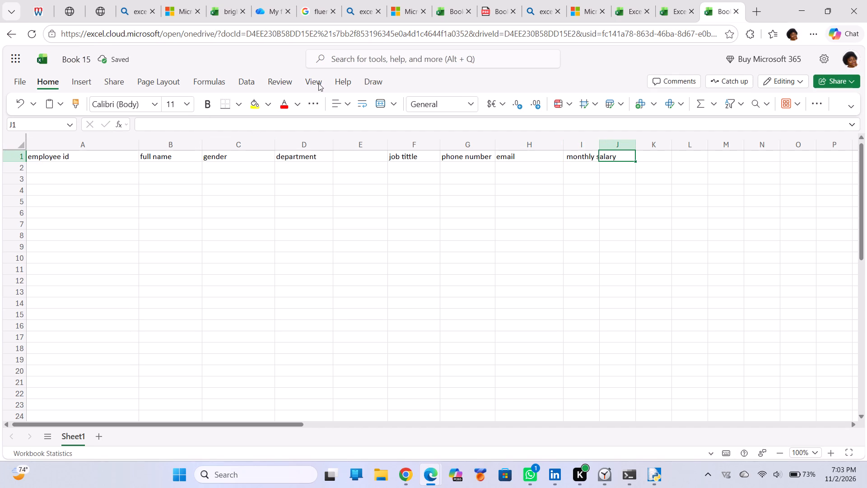
# Widen columns B, C and D so that each is slightly wider than column A.
pyautogui.click(209, 163)
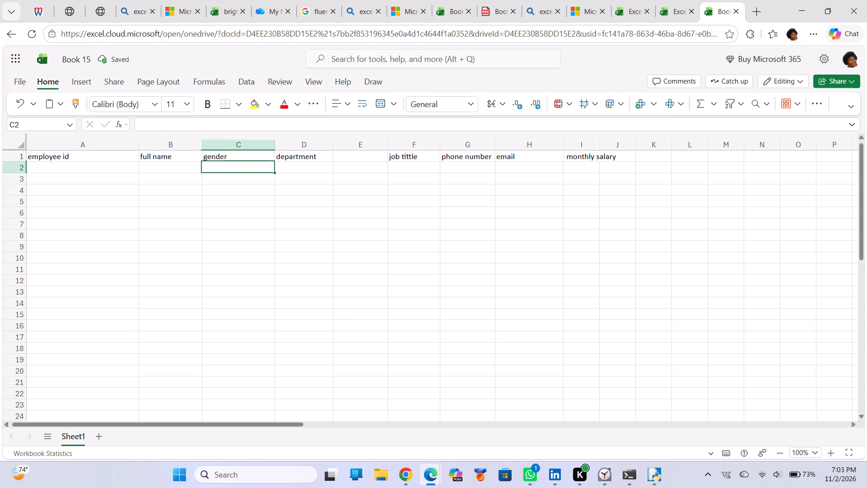
pyautogui.click(209, 163)
pyautogui.moveTo(200, 149); pyautogui.dragTo(226, 149)
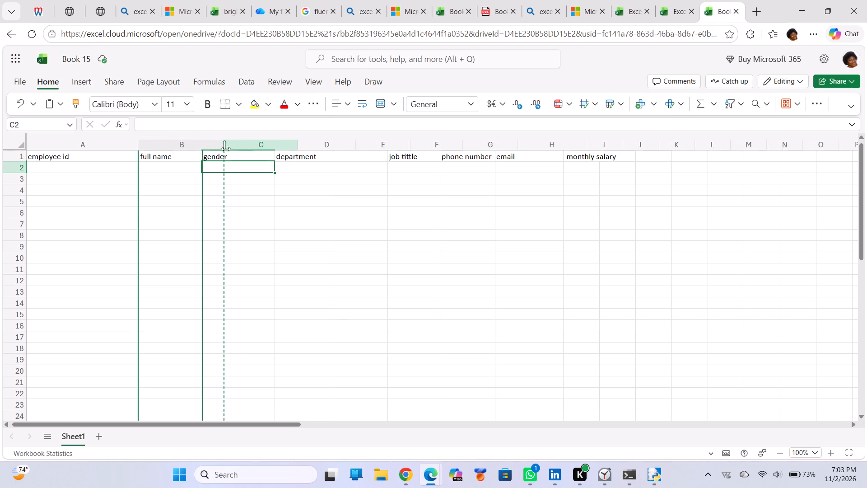
pyautogui.moveTo(226, 149); pyautogui.dragTo(258, 152)
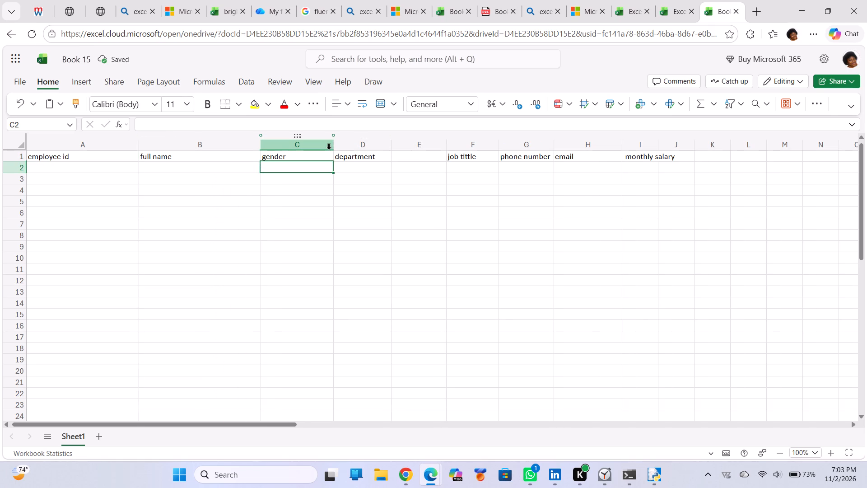
pyautogui.moveTo(334, 150); pyautogui.dragTo(386, 155)
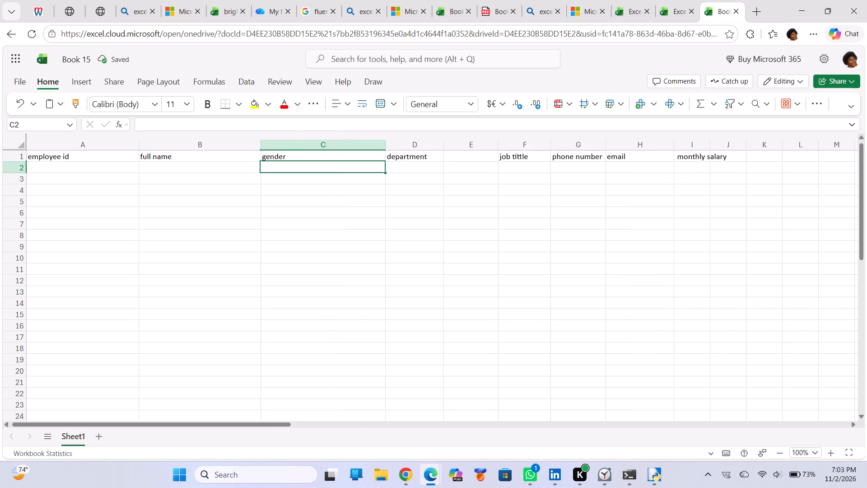
pyautogui.moveTo(444, 150); pyautogui.dragTo(505, 141)
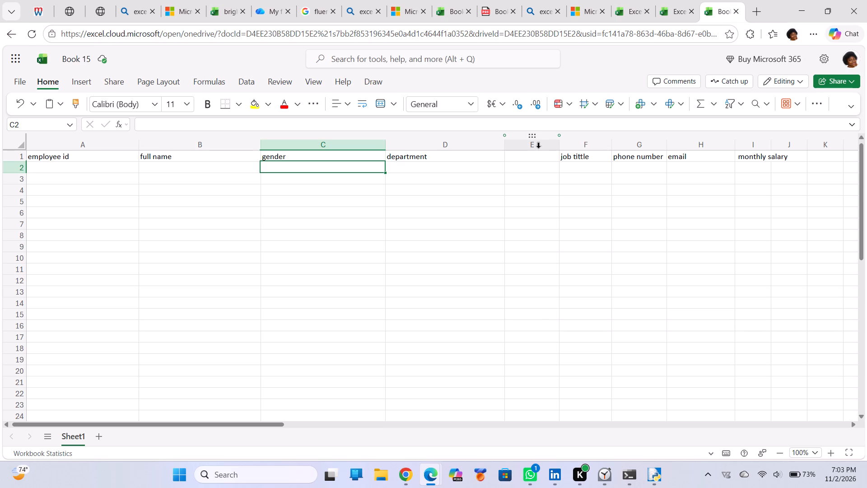
# Enter the header "job tittle" in the empty cell E1 and widen column E to about the width of column C.
pyautogui.click(527, 158)
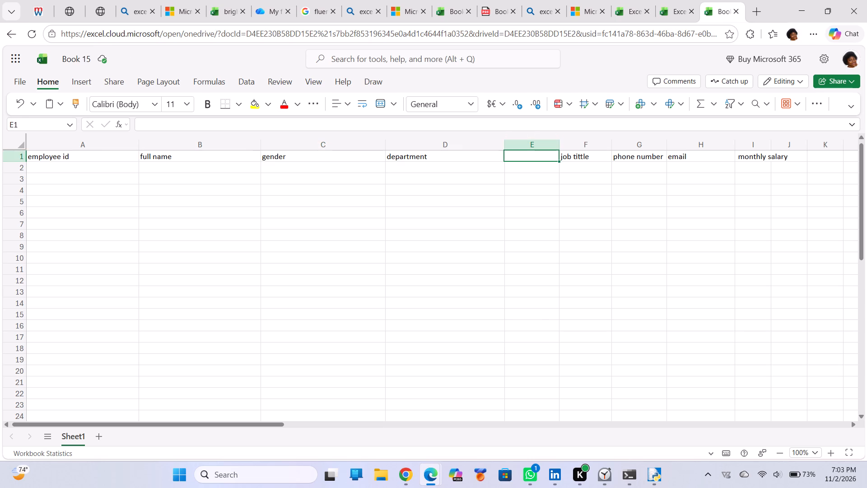
pyautogui.write('jo')
pyautogui.write('b tii')
pyautogui.press('BackSpace')
pyautogui.press('t')
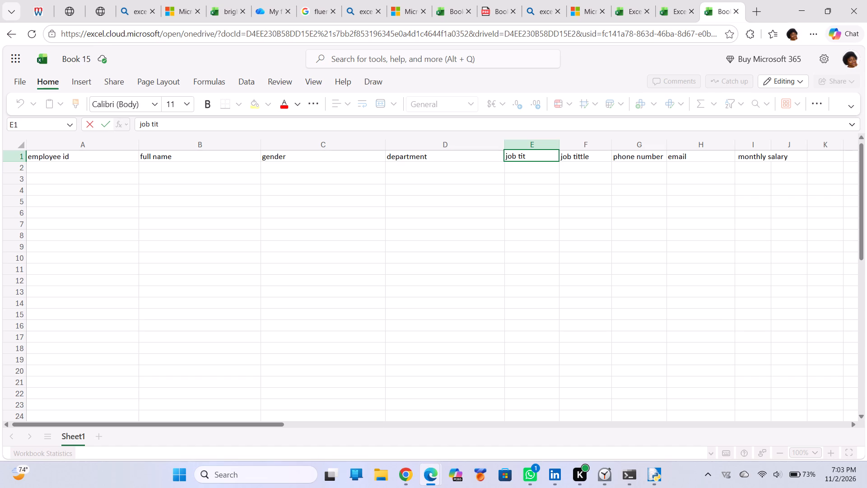
pyautogui.press('t')
pyautogui.write('le')
pyautogui.press('Tab')
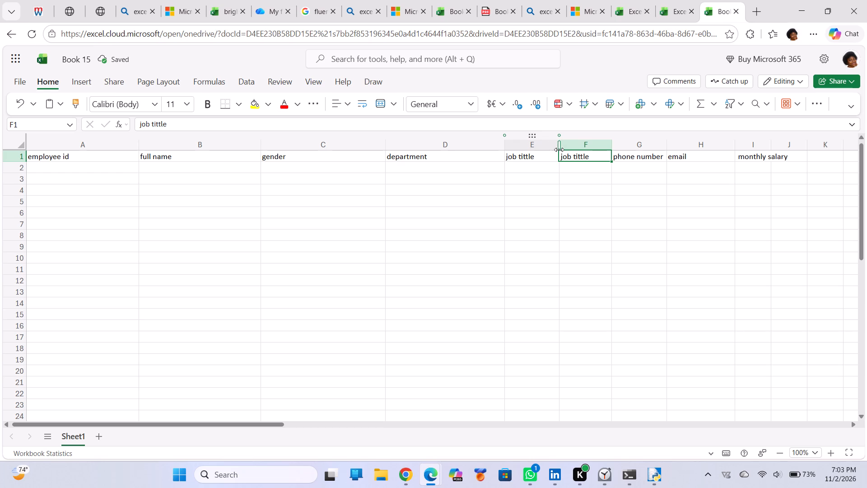
pyautogui.moveTo(559, 150); pyautogui.dragTo(632, 158)
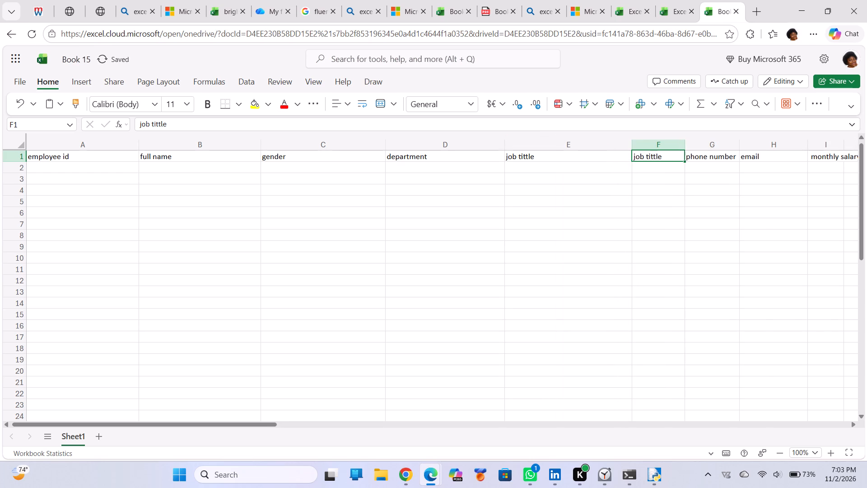
# Replace the duplicate job title header in F1 with "phone number".
pyautogui.click(676, 153)
pyautogui.press('BackSpace')
pyautogui.press('BackSpace')
pyautogui.press('BackSpace')
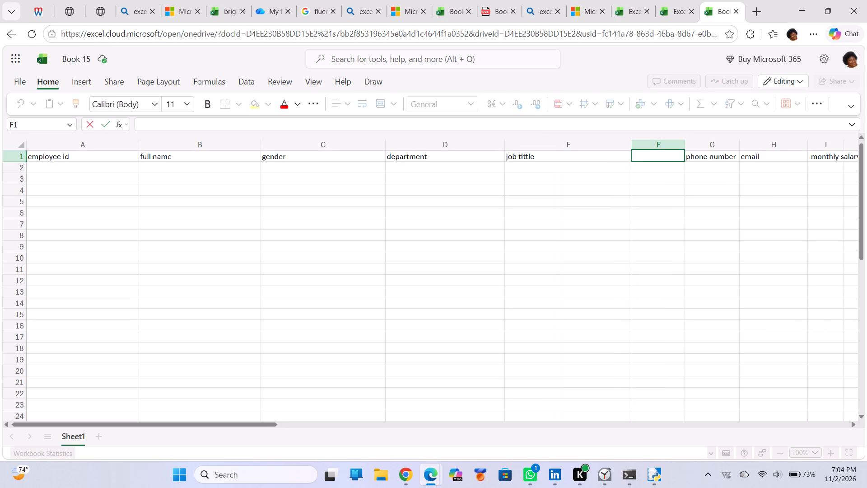
pyautogui.write('phonje')
pyautogui.press('space')
pyautogui.press('BackSpace')
pyautogui.press('BackSpace')
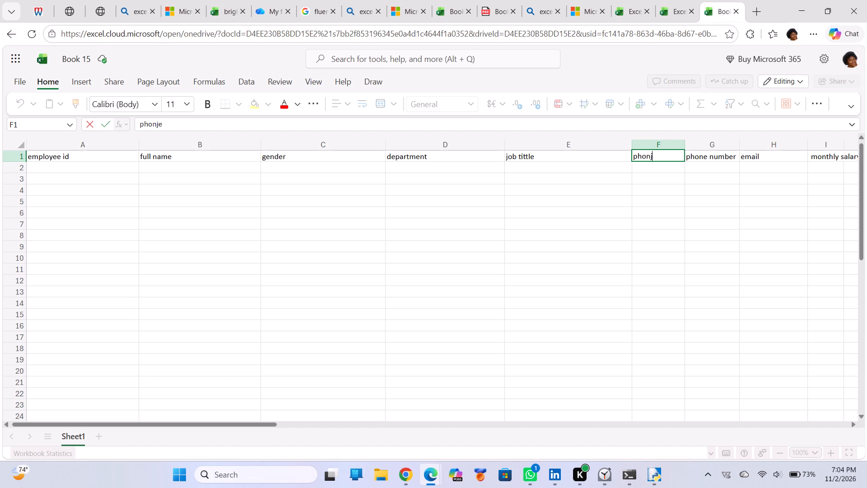
pyautogui.press('BackSpace')
pyautogui.write('e number')
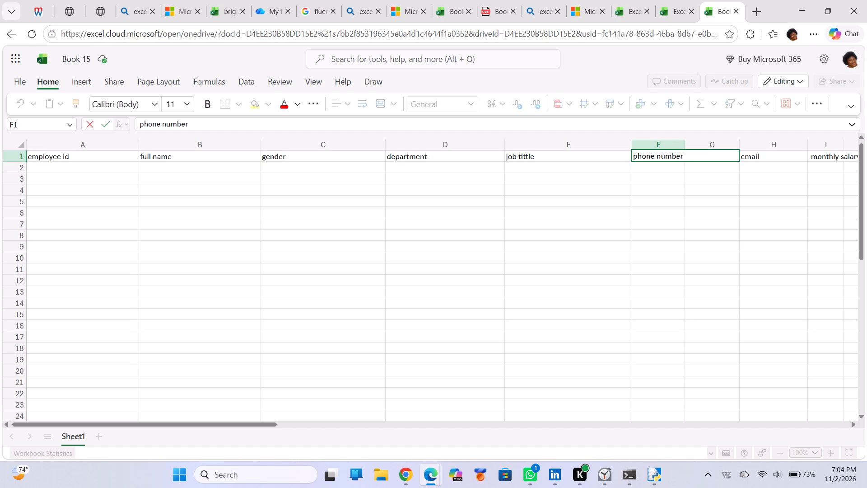
pyautogui.press('Tab')
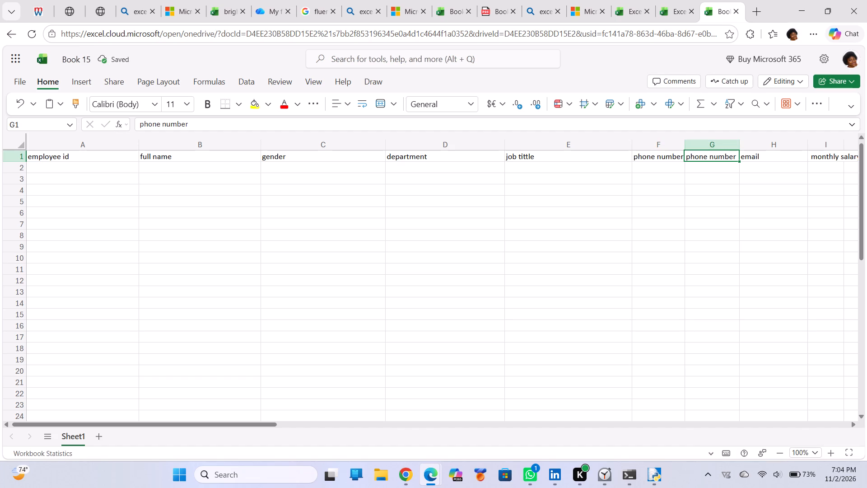
# Replace the duplicate phone number header in G1 with "email".
pyautogui.click(714, 157)
pyautogui.press('BackSpace')
pyautogui.write('email')
pyautogui.press('Tab')
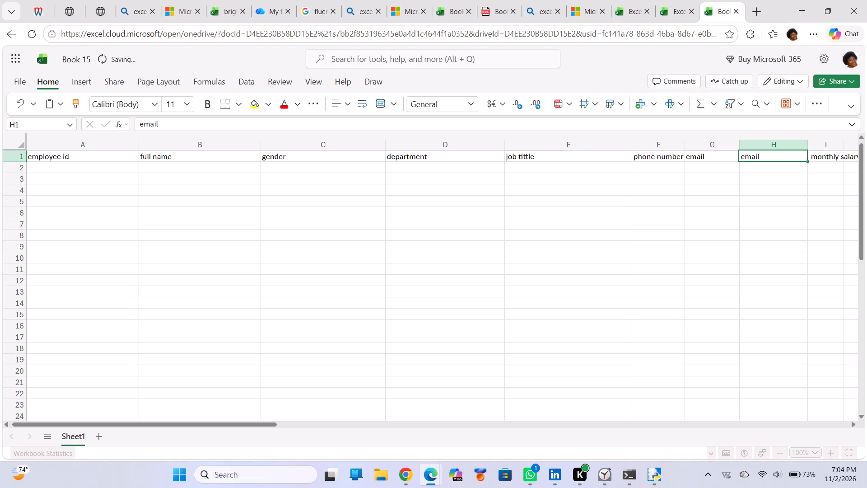
# Replace the duplicate email header in H1 with "monthly salary".
pyautogui.click(792, 156)
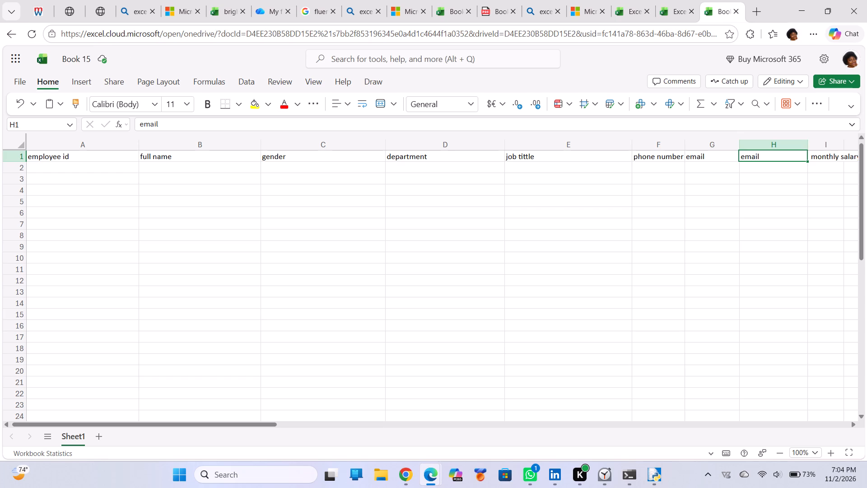
pyautogui.press('BackSpace')
pyautogui.press('BackSpace')
pyautogui.write('monthly sal')
pyautogui.write('ry')
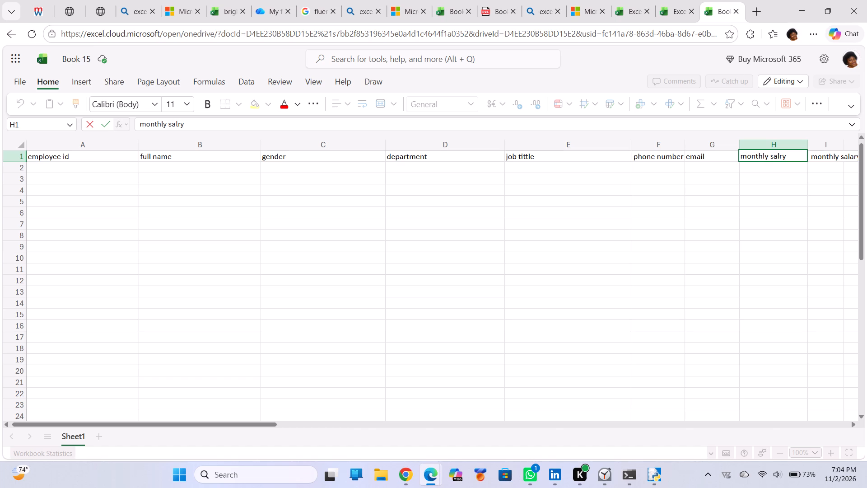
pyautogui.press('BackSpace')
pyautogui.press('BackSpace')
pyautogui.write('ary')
# Widen column F to about one and a half times its width so the "phone number" header has spare room.
pyautogui.moveTo(686, 151); pyautogui.dragTo(686, 140)
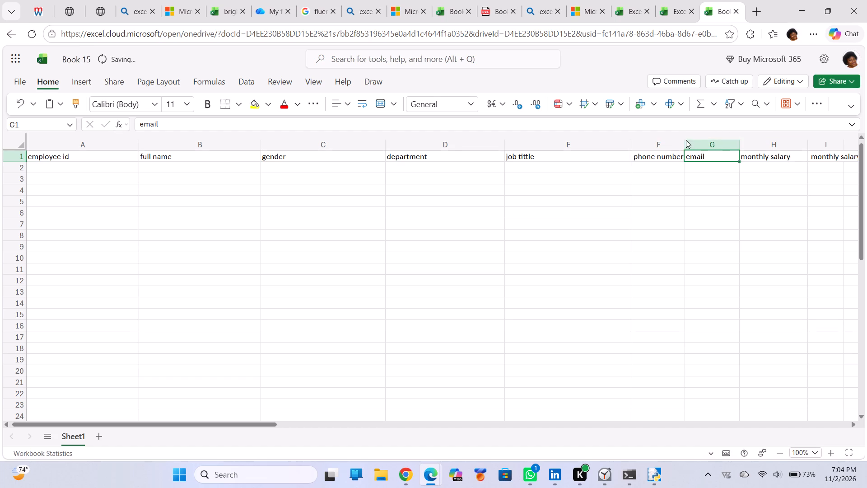
pyautogui.moveTo(686, 140); pyautogui.dragTo(681, 144)
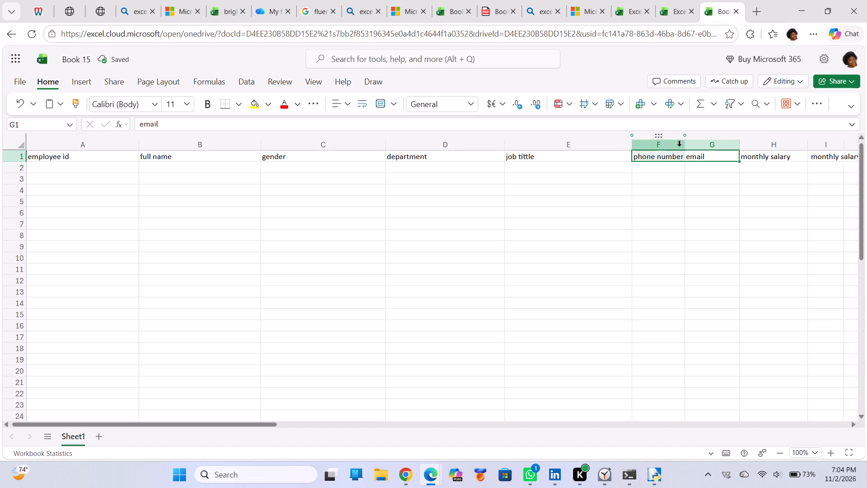
pyautogui.moveTo(685, 150); pyautogui.dragTo(709, 157)
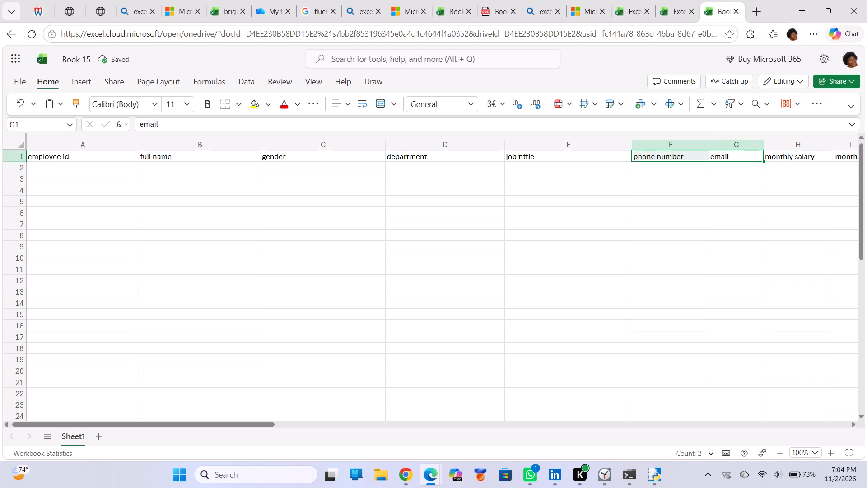
# Widen the "email" column G until it is clearly wider than column F but slightly narrower than column A.
pyautogui.click(764, 151)
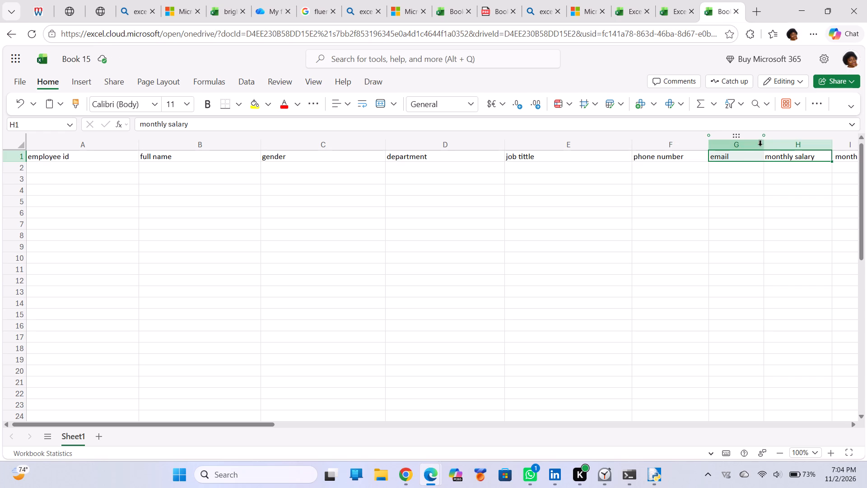
pyautogui.click(760, 146)
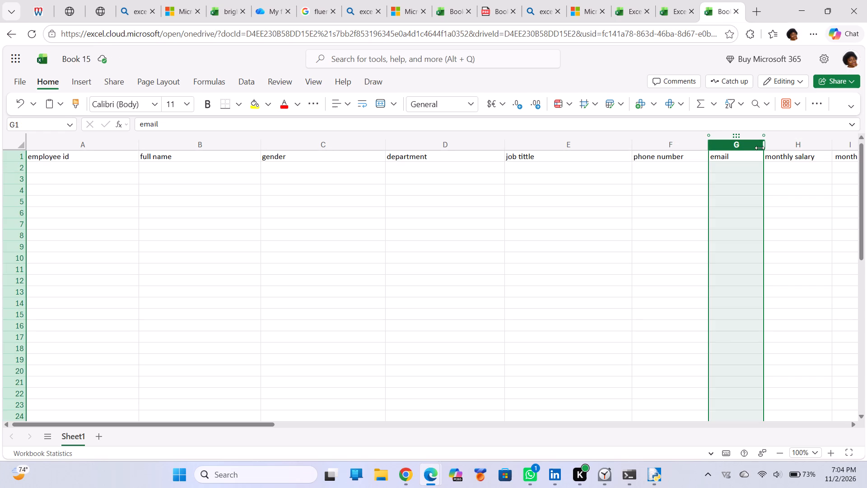
pyautogui.moveTo(764, 150); pyautogui.dragTo(784, 150)
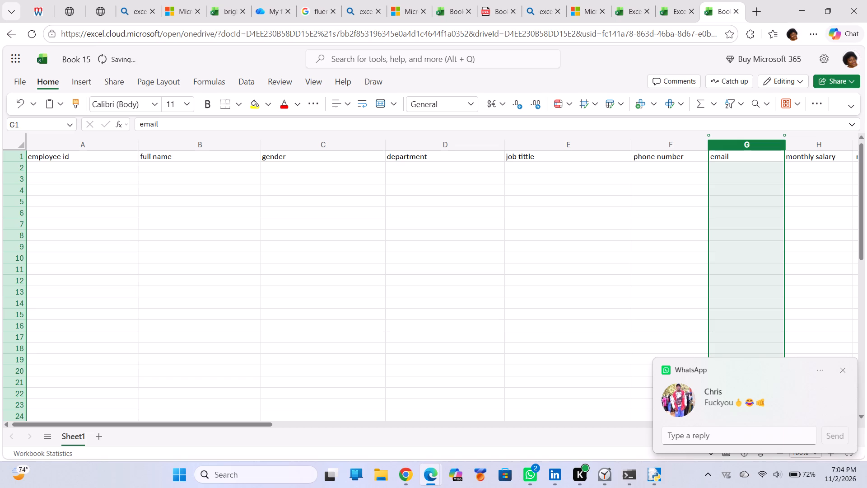
pyautogui.moveTo(785, 149); pyautogui.dragTo(788, 150)
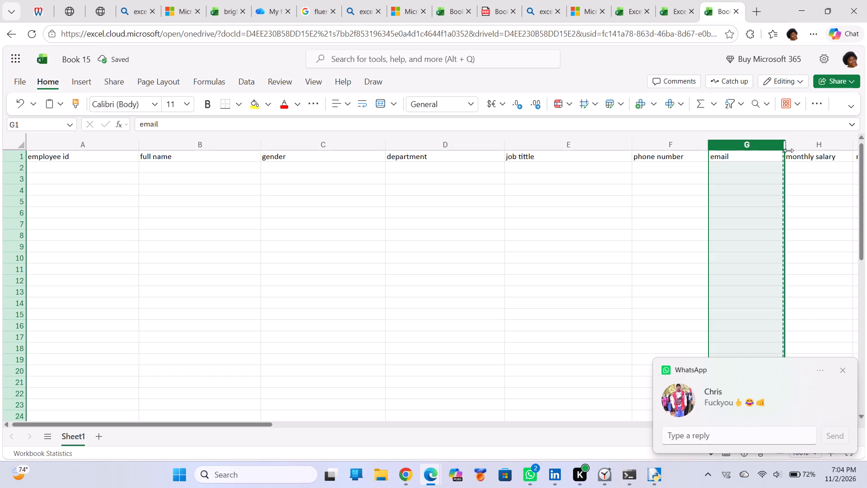
pyautogui.moveTo(788, 150); pyautogui.dragTo(806, 148)
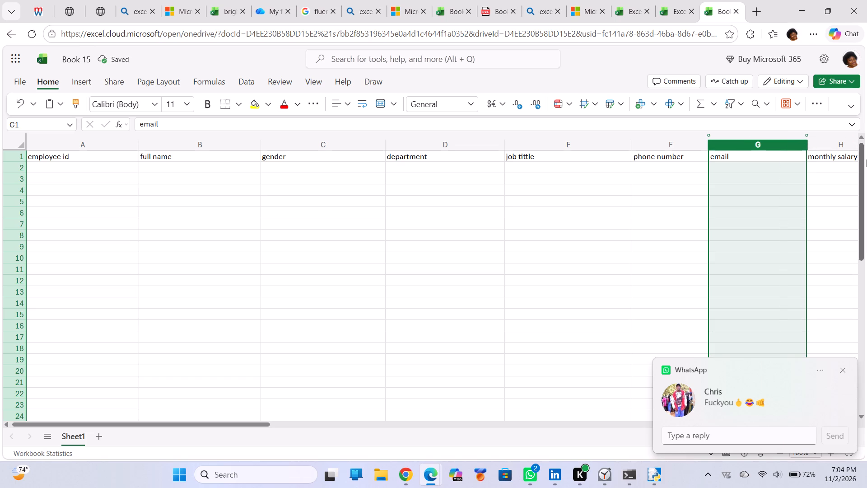
# Adjust the width of the "email" column G at its boundary with the "monthly salary" column H.
pyautogui.press('Right')
pyautogui.press('Right')
pyautogui.press('Right')
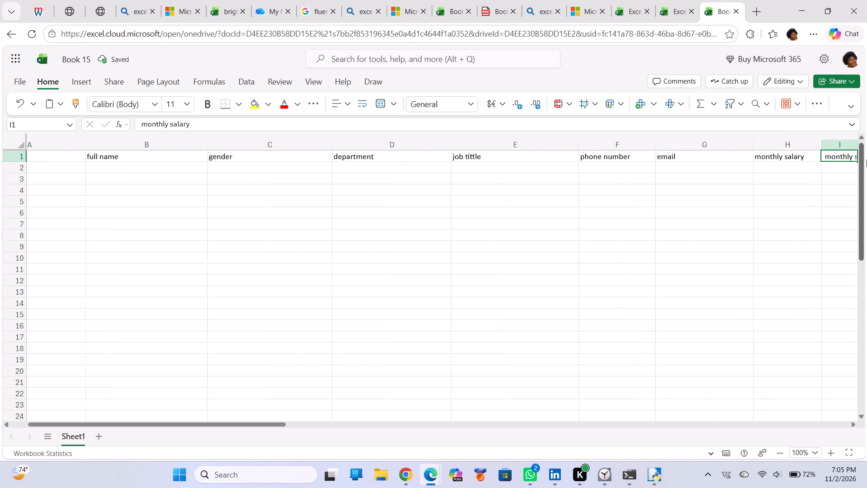
pyautogui.press('Right')
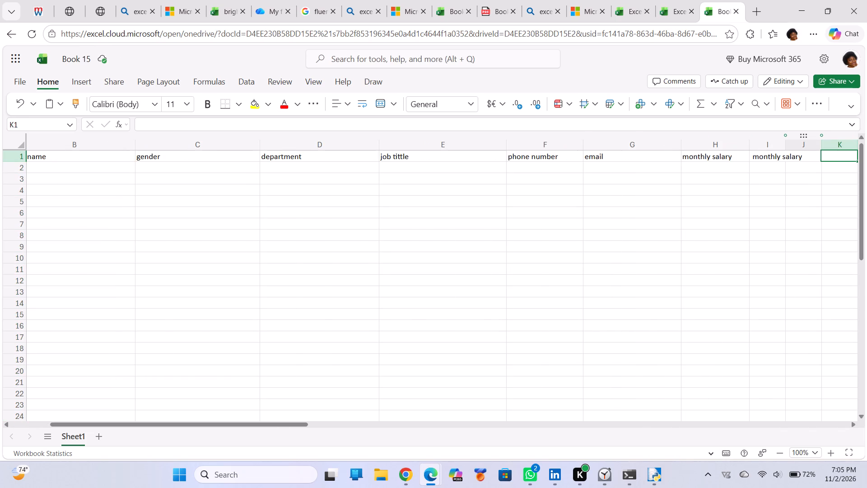
pyautogui.moveTo(681, 144); pyautogui.dragTo(681, 148)
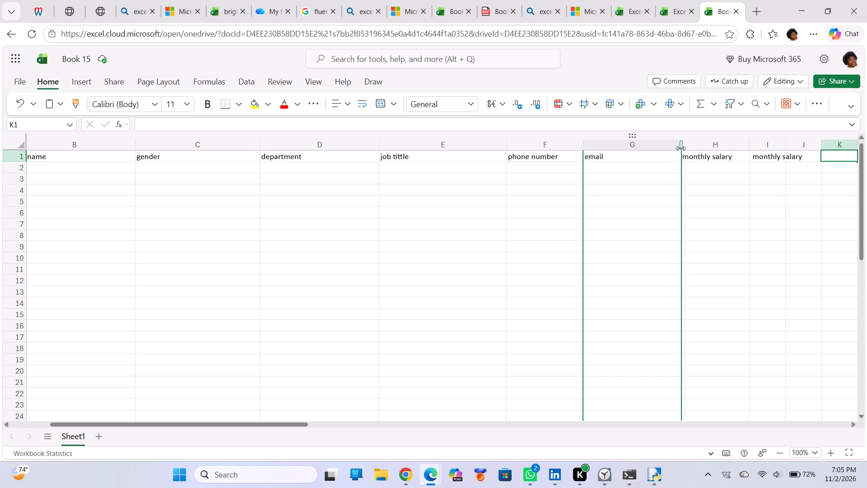
# Widen the email column G so that it is slightly wider than the job title column E.
pyautogui.moveTo(681, 148); pyautogui.dragTo(707, 148)
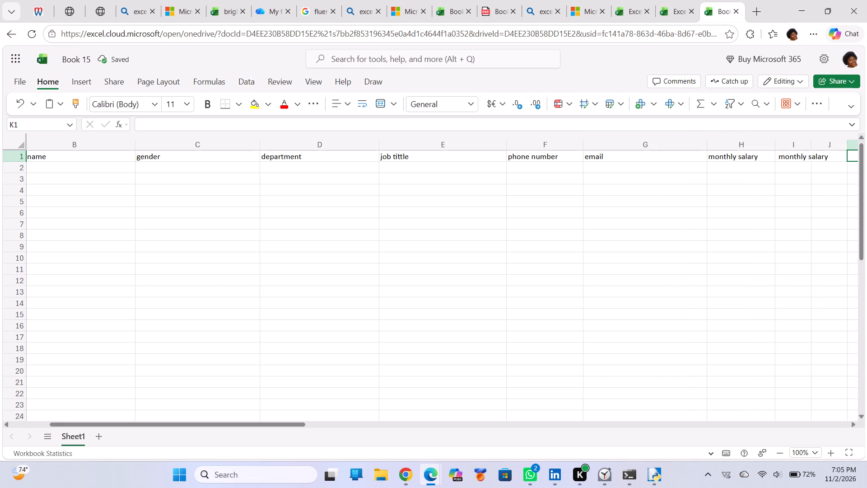
pyautogui.moveTo(708, 150); pyautogui.dragTo(721, 150)
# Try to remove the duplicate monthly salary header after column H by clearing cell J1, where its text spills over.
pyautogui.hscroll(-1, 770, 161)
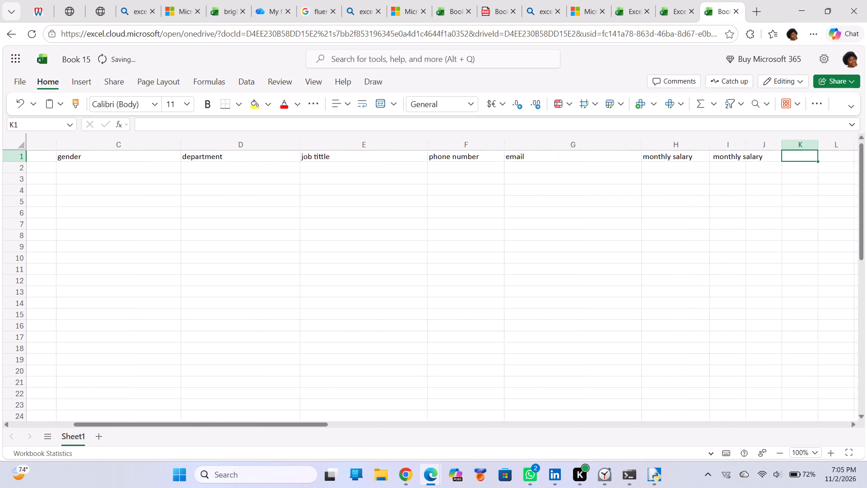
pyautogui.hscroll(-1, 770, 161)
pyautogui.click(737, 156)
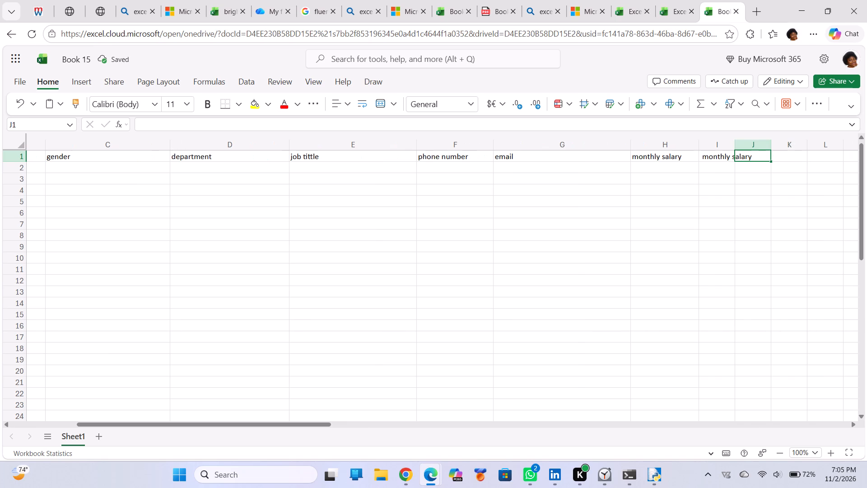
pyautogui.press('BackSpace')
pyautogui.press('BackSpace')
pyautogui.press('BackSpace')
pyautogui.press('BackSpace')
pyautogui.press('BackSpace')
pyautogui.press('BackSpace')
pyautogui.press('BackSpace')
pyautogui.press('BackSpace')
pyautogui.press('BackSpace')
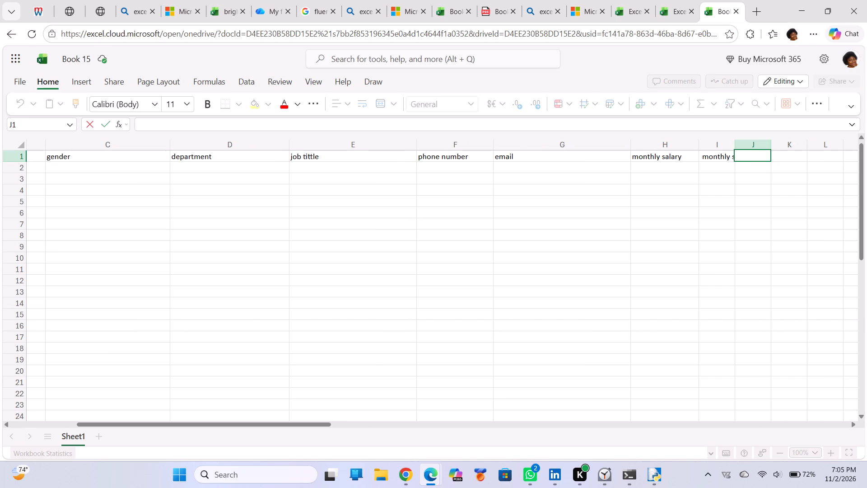
# Delete the duplicate monthly salary header from cell I1, finishing at cell A2 below the employee id header.
pyautogui.press('BackSpace')
pyautogui.press('BackSpace')
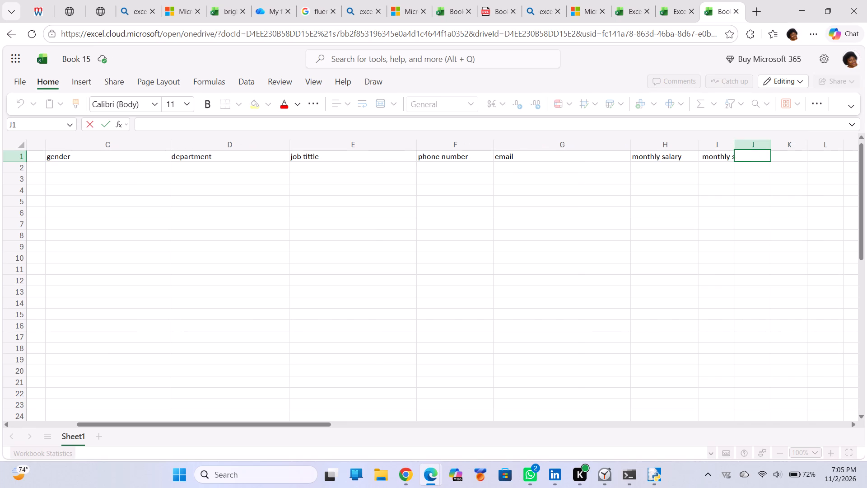
pyautogui.click(715, 164)
pyautogui.click(715, 160)
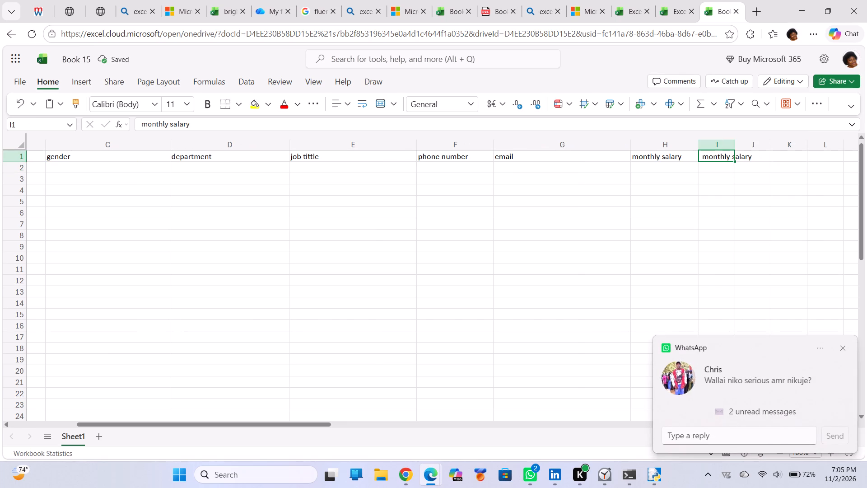
pyautogui.press('BackSpace')
pyautogui.hscroll(8, 151, 197)
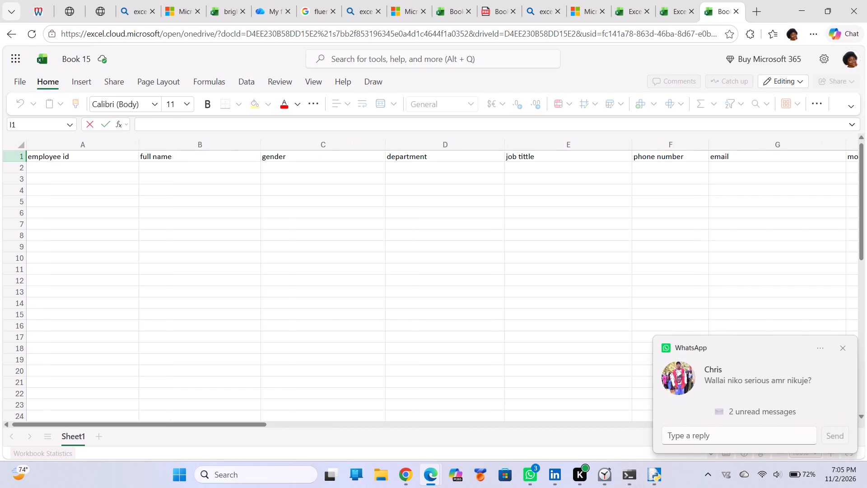
pyautogui.hscroll(9, 151, 197)
pyautogui.click(47, 166)
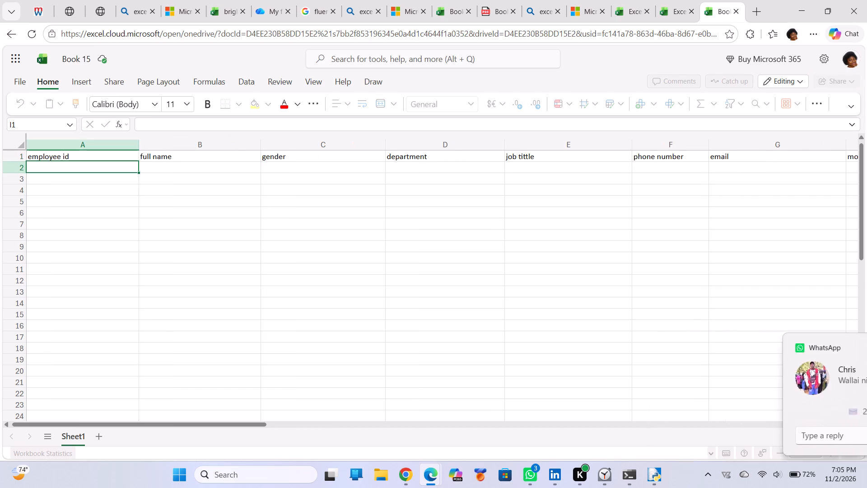
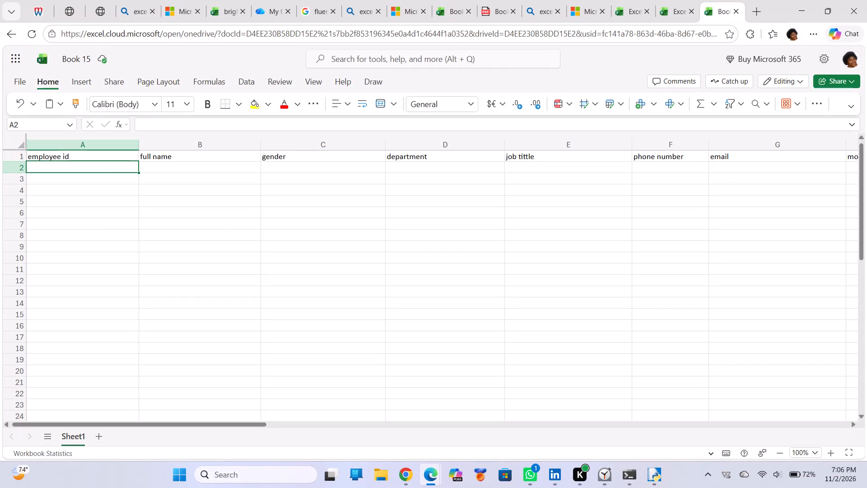
# Enter 101 as the first employee id in cell A2.
pyautogui.click(70, 167)
pyautogui.write('1-1')
pyautogui.press('BackSpace')
pyautogui.press('BackSpace')
pyautogui.press('BackSpace')
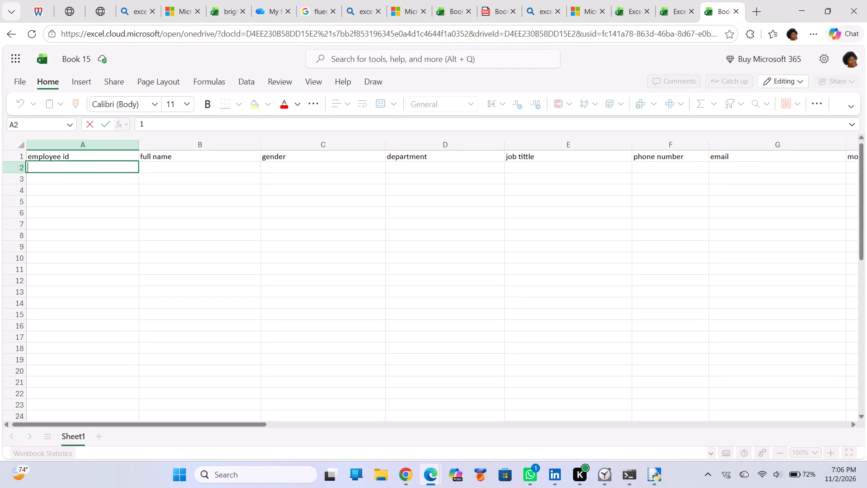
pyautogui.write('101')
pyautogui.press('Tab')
# Enter the first employee's full name in cell B2, beginning with "mar".
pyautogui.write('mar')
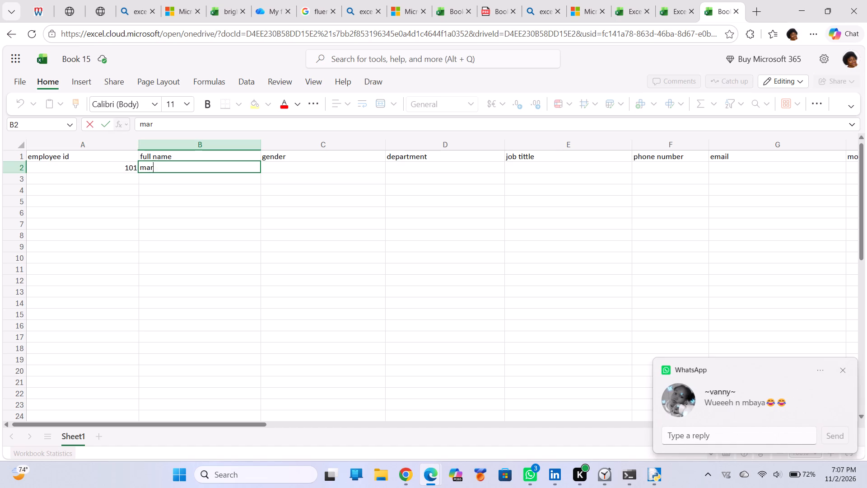
# Complete the first name "mary" in the full name cell B2 of the first employee record.
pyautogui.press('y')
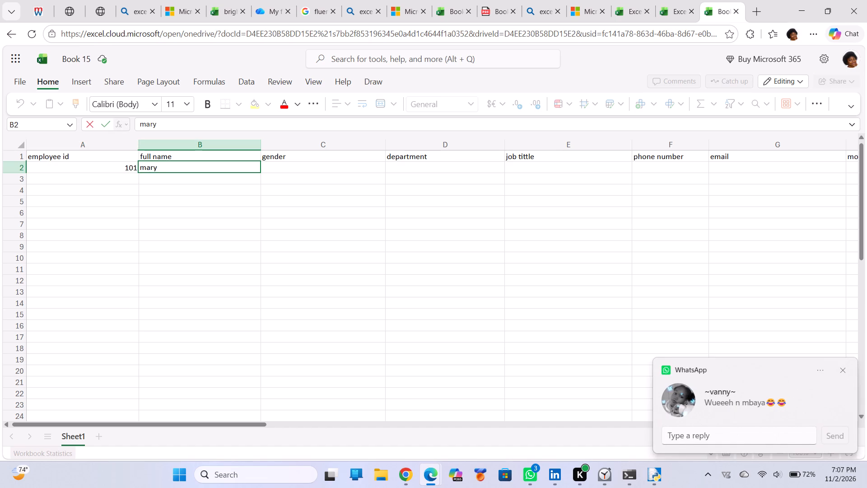
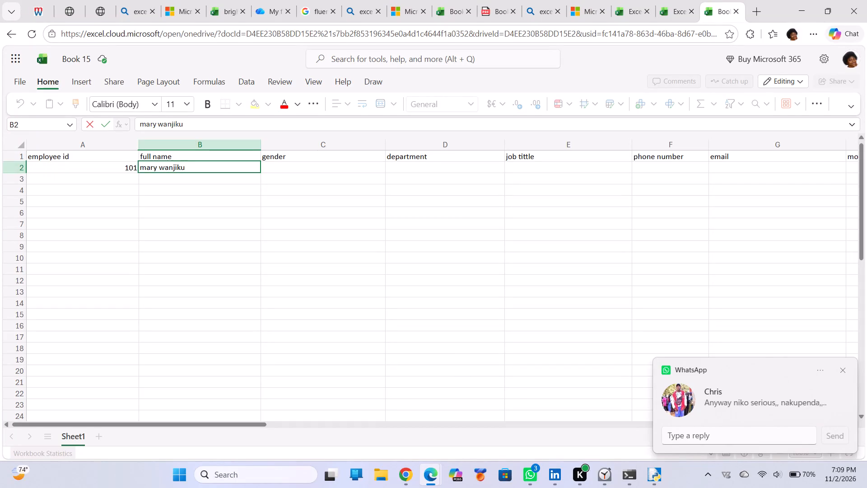
# Commit the full name in B2 and enter female as employee 101's gender in cell C2.
pyautogui.press('Tab')
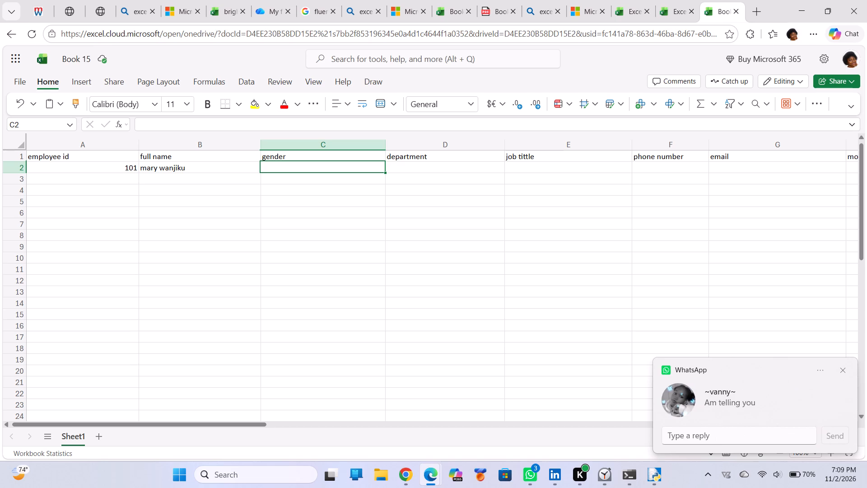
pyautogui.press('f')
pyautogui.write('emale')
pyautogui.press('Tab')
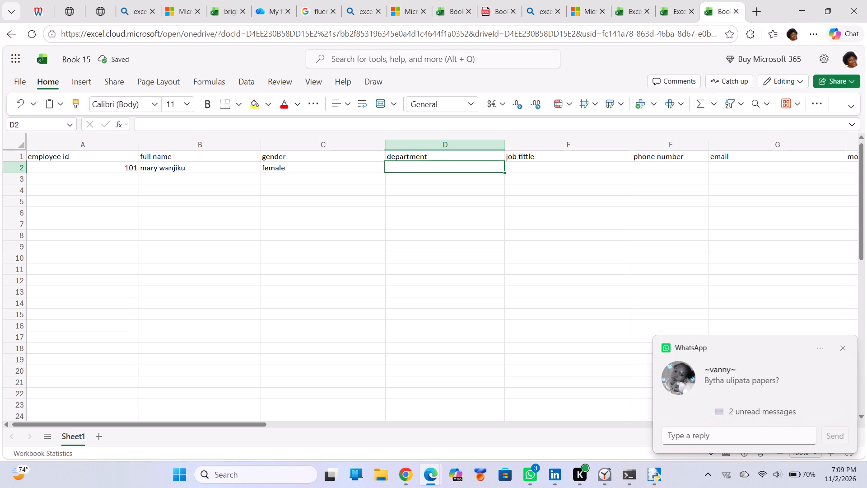
# Enter hr as the first employee's department in cell D2.
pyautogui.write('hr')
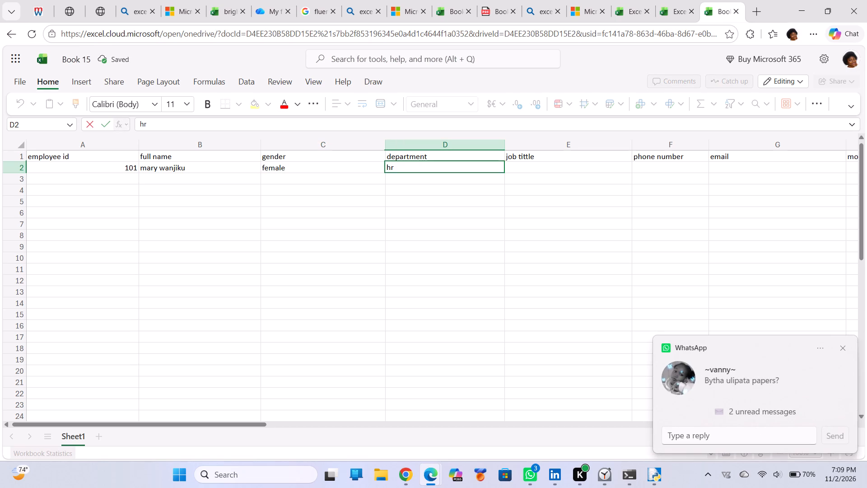
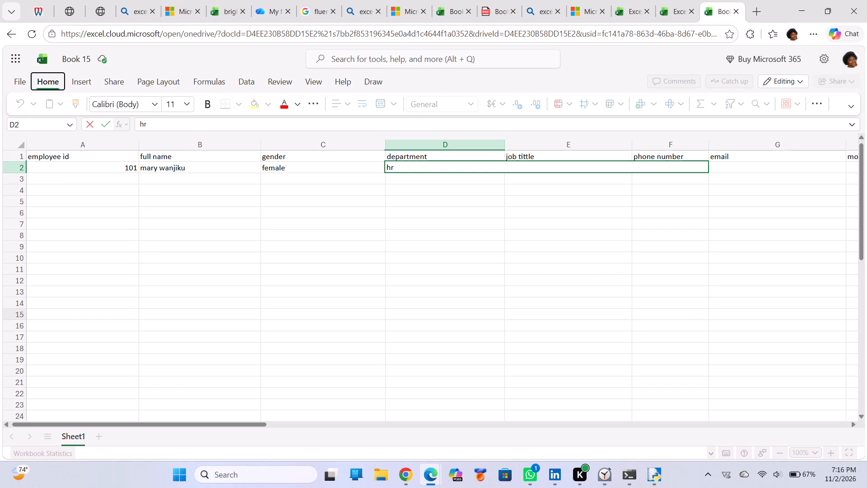
# Discard the pending entry in cell D2, re-enter the department as HR, and fill in hr officer as the job title in E2.
pyautogui.click(525, 162)
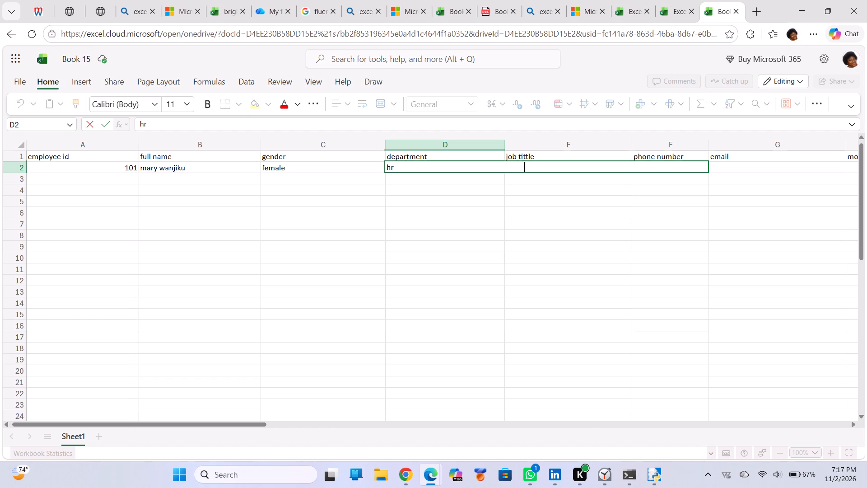
pyautogui.click(525, 163)
pyautogui.click(539, 163)
pyautogui.doubleClick(410, 167)
pyautogui.press('Escape')
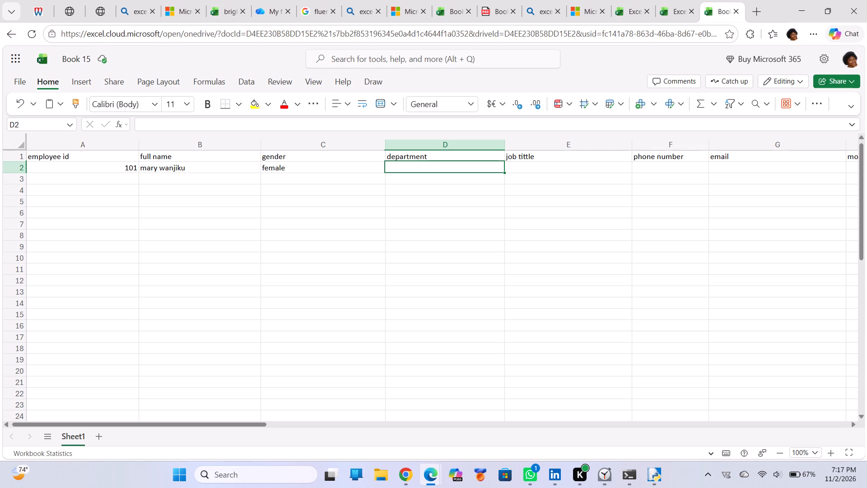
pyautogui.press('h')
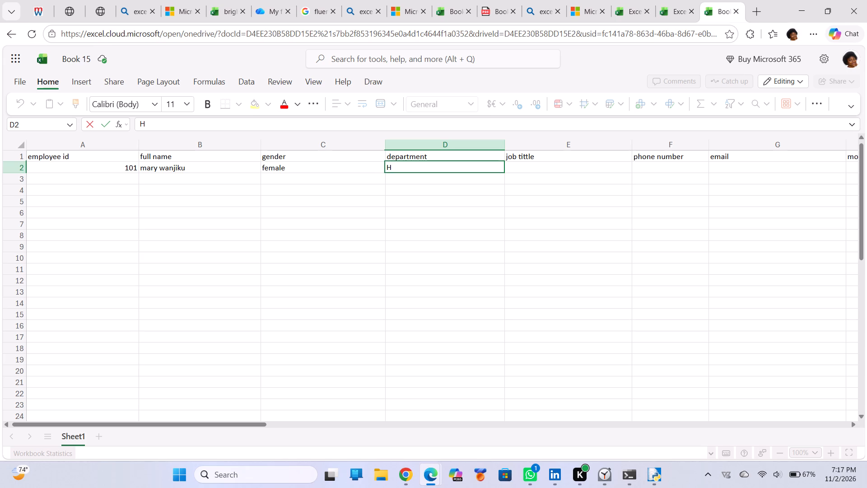
# Complete the HR department entry in D2 and enter hr officer as the first employee's job title in cell E2.
pyautogui.press('Tab')
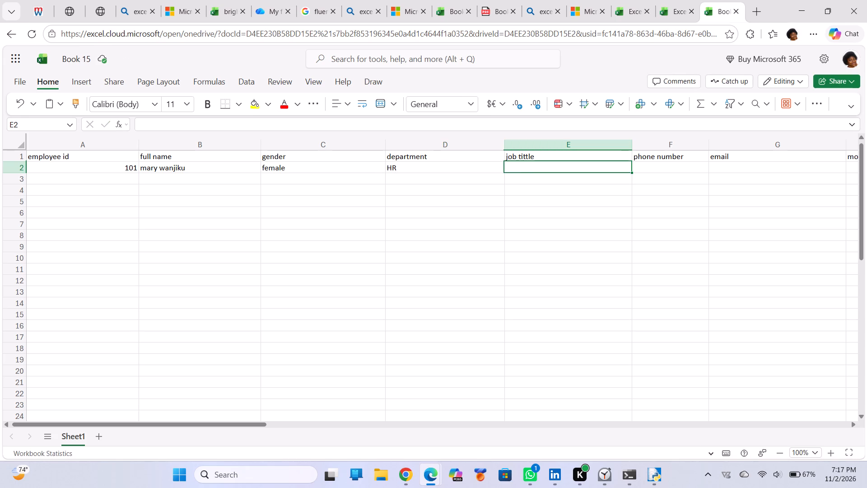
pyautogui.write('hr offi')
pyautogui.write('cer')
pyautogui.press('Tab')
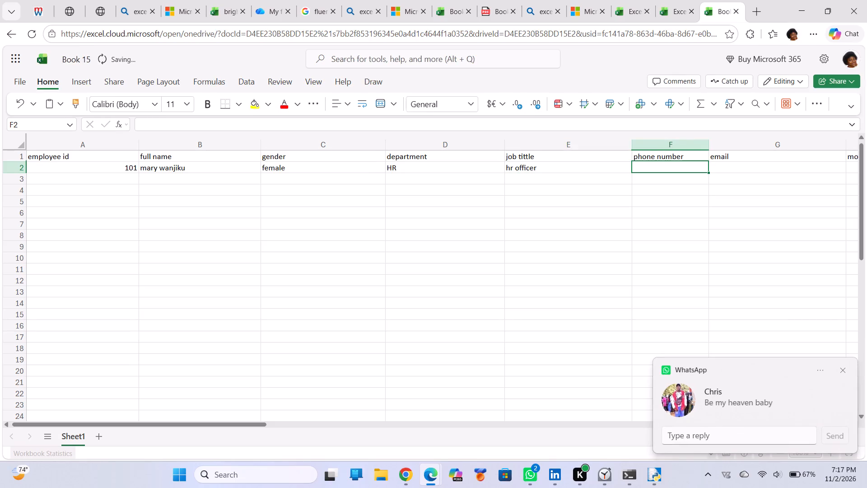
# Enter the first employee's phone number in cell F2.
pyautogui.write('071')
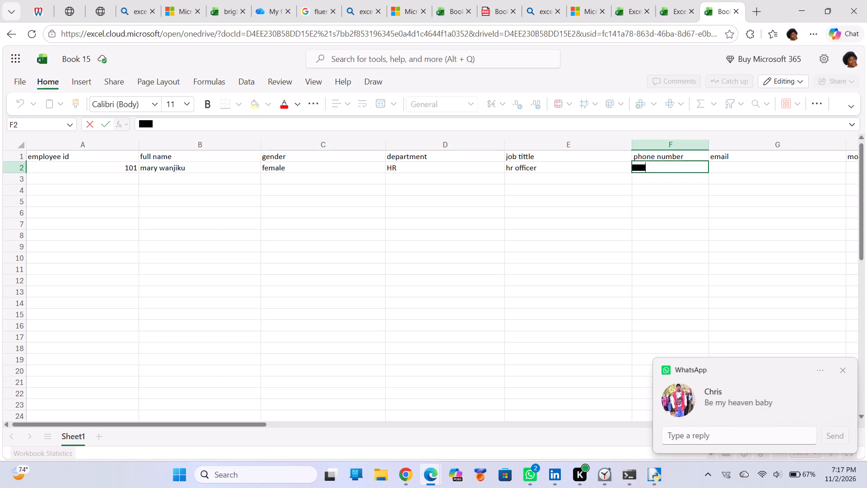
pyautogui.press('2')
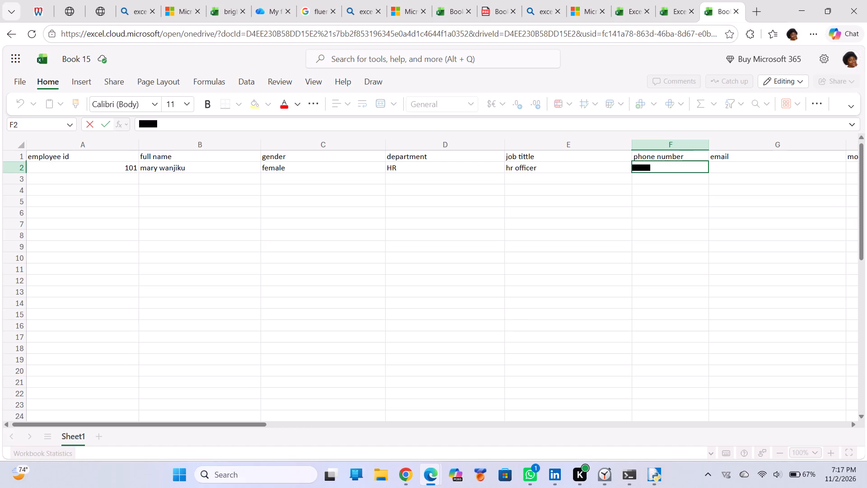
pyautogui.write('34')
# Enter the first employee's phone number in cell F2.
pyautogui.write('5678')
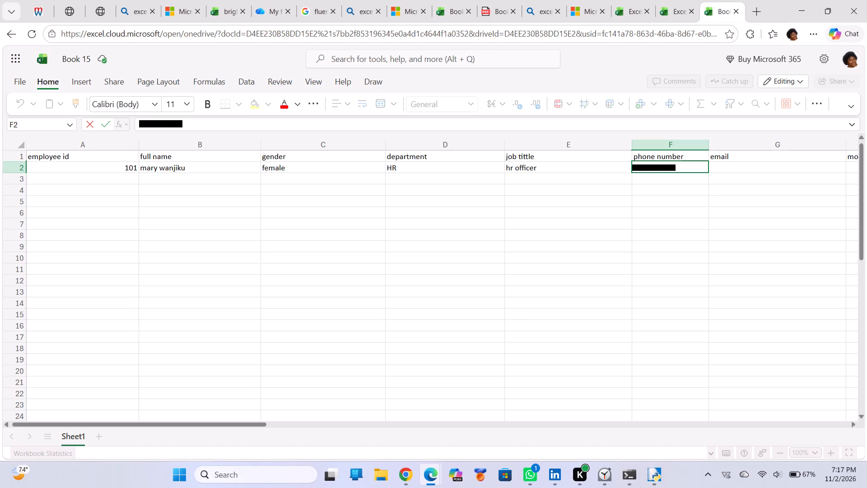
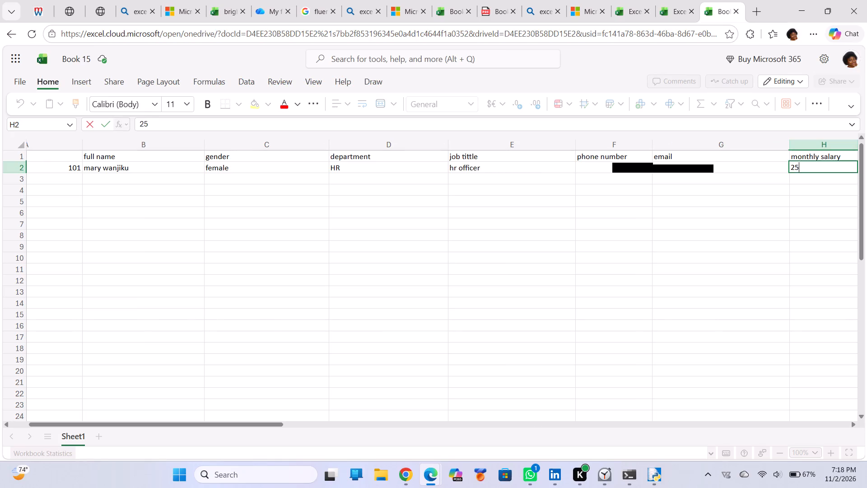
# Complete the first employee's monthly salary in cell H2 as 25000.
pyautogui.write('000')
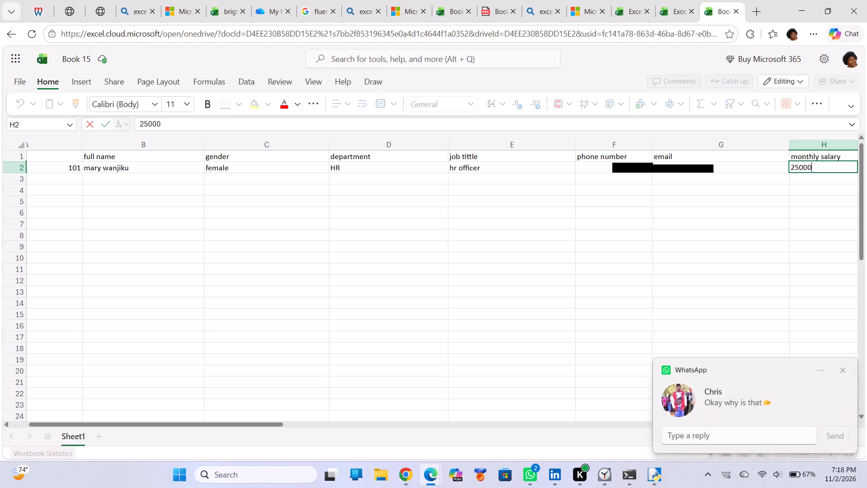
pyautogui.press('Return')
# Fill in row 3 with employee id 102, the second employee's full name, gender male, department finance, and start the job title with accoun.
pyautogui.hscroll(6, 112, 174)
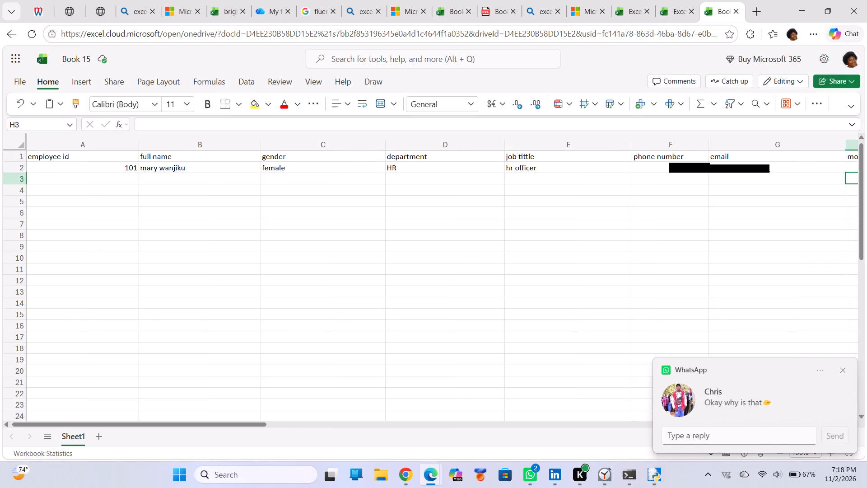
pyautogui.click(104, 181)
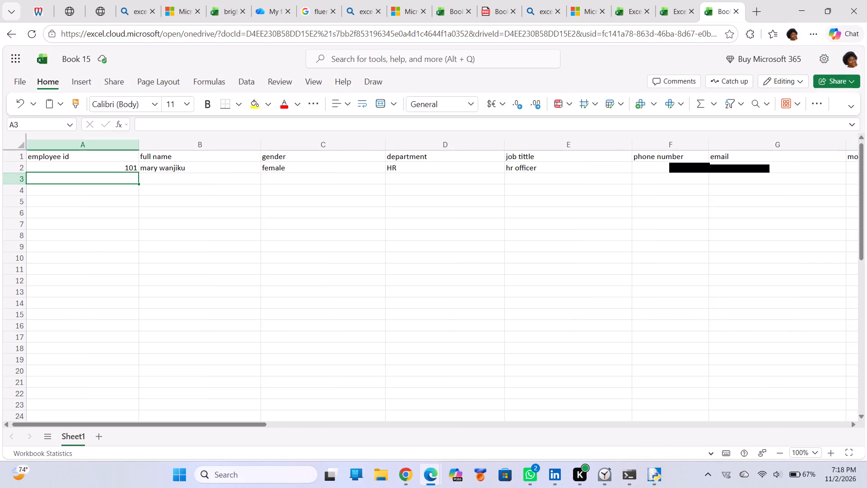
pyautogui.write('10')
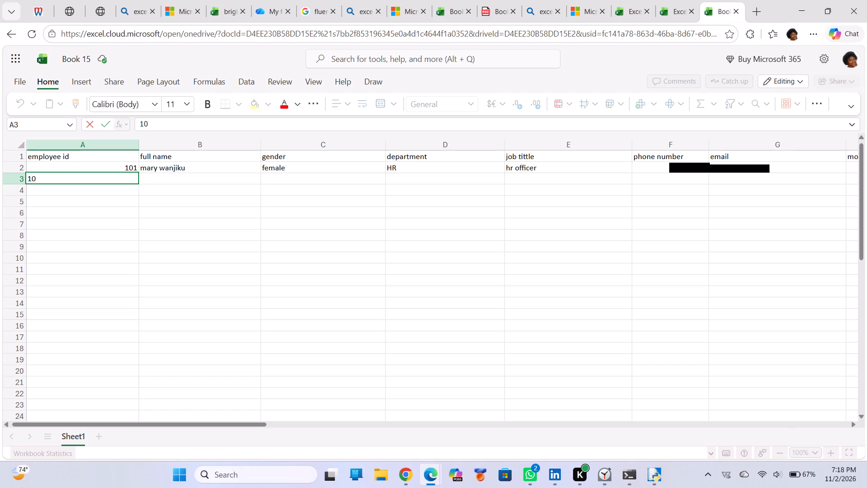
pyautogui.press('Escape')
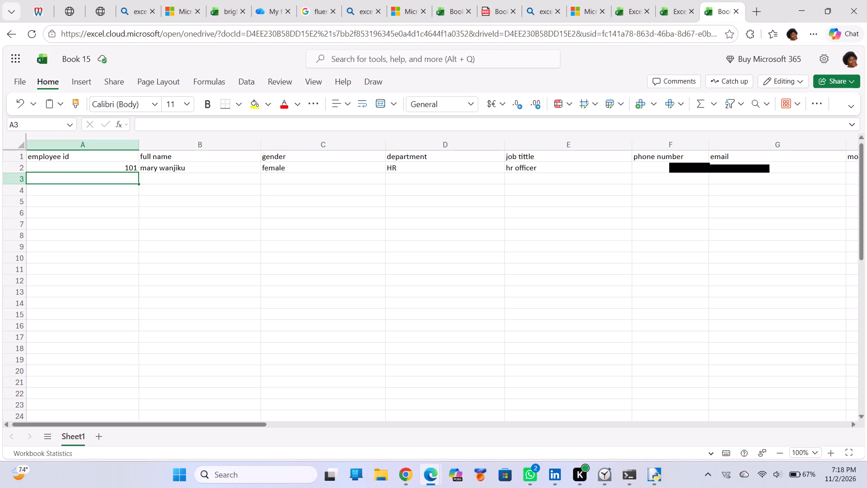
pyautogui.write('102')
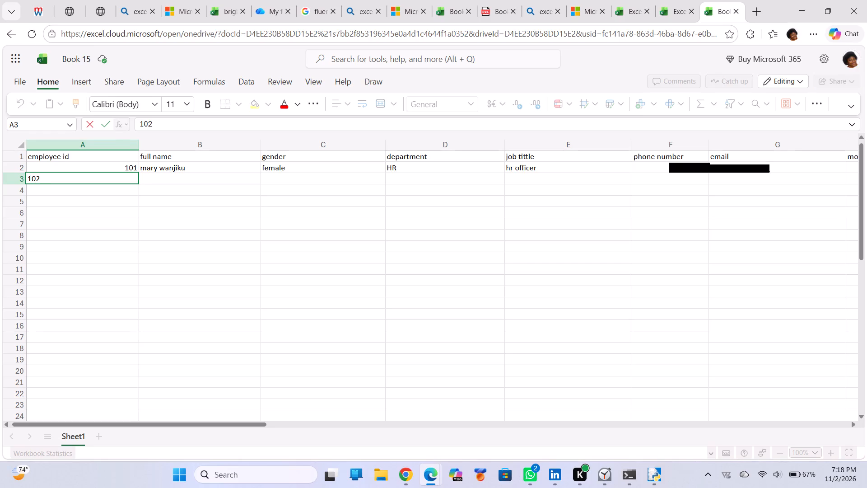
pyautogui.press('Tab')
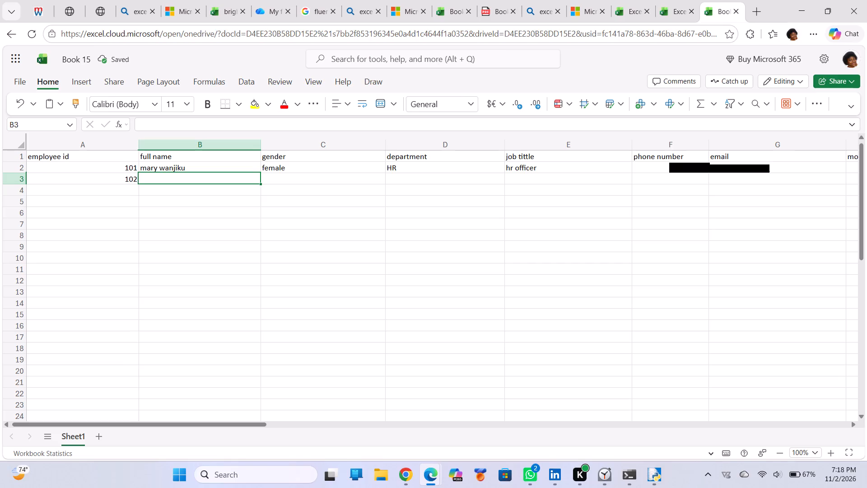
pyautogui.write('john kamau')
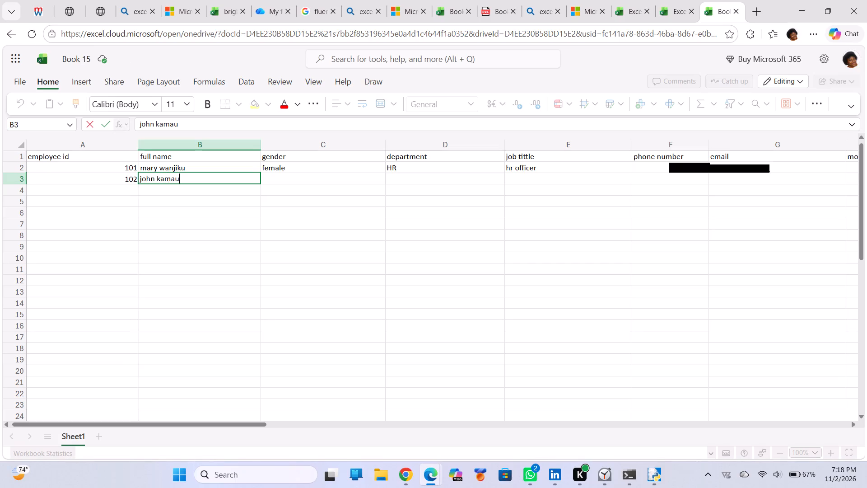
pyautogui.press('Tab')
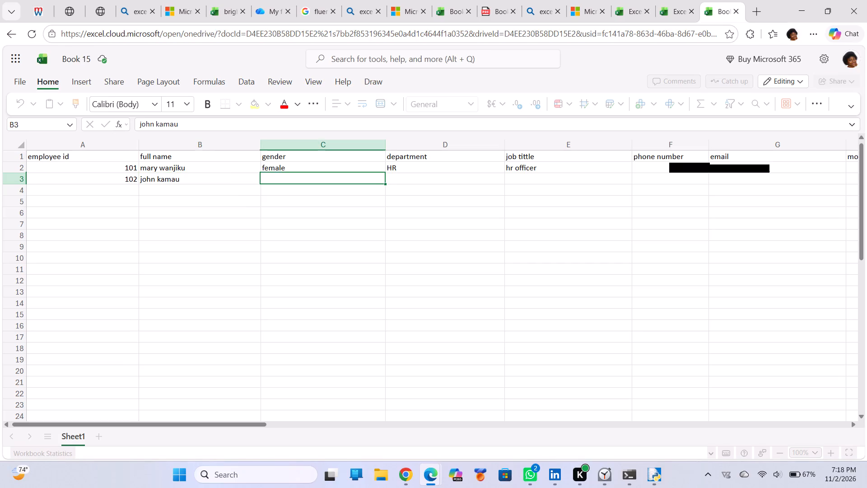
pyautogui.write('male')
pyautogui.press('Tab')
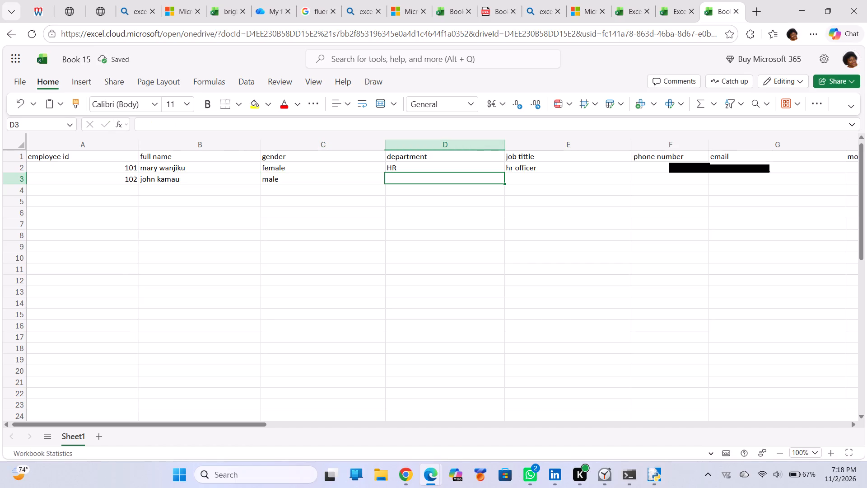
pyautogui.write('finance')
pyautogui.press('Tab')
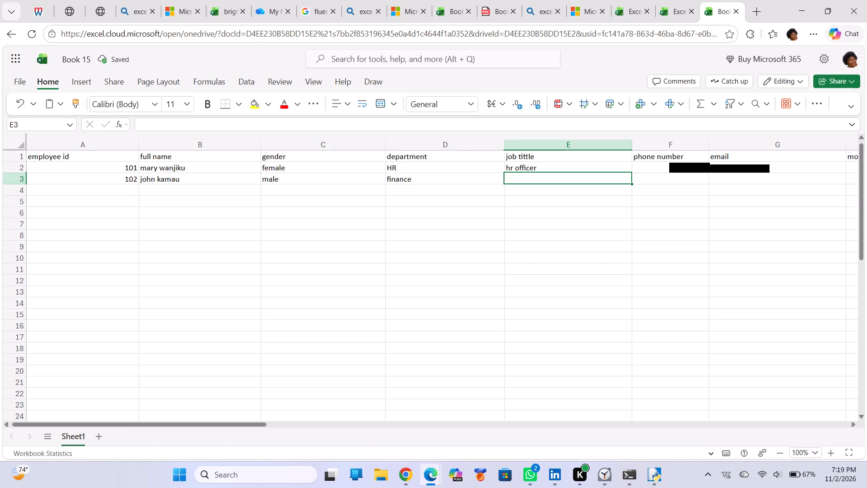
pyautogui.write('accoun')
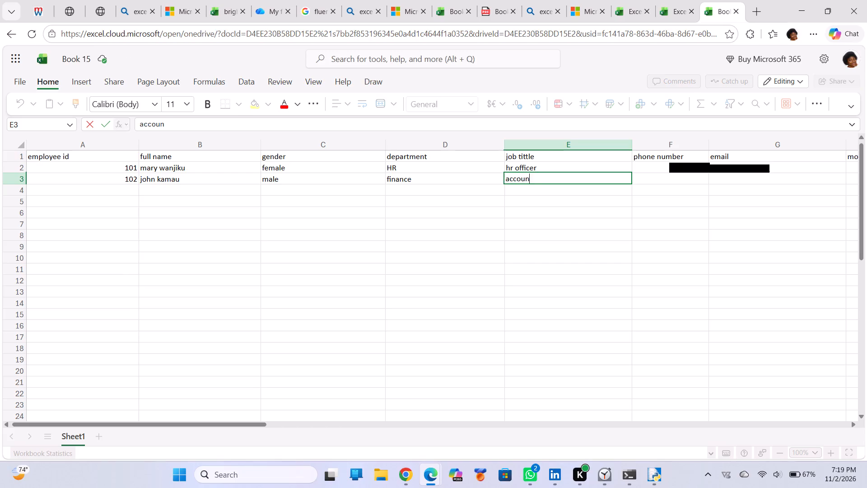
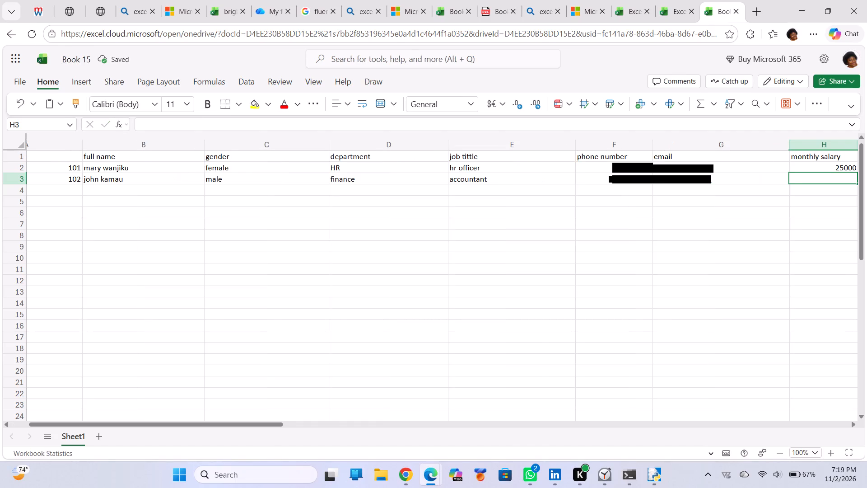
# Enter 30000 as the second employee's monthly salary in cell H3.
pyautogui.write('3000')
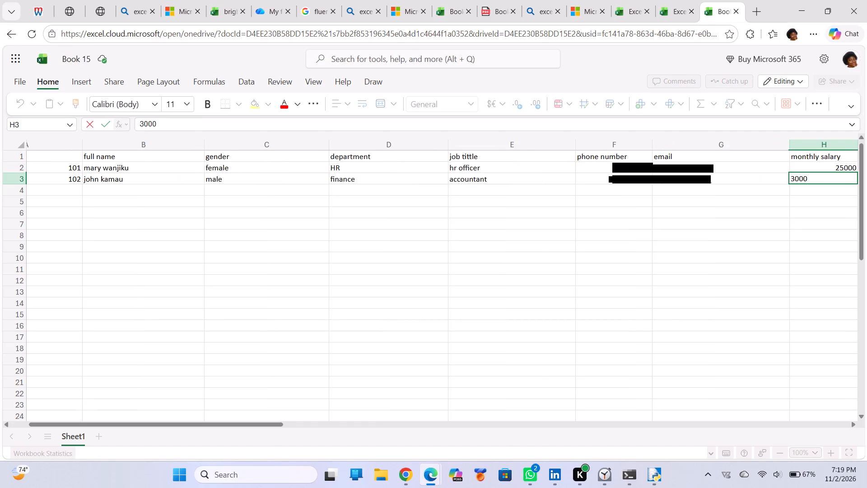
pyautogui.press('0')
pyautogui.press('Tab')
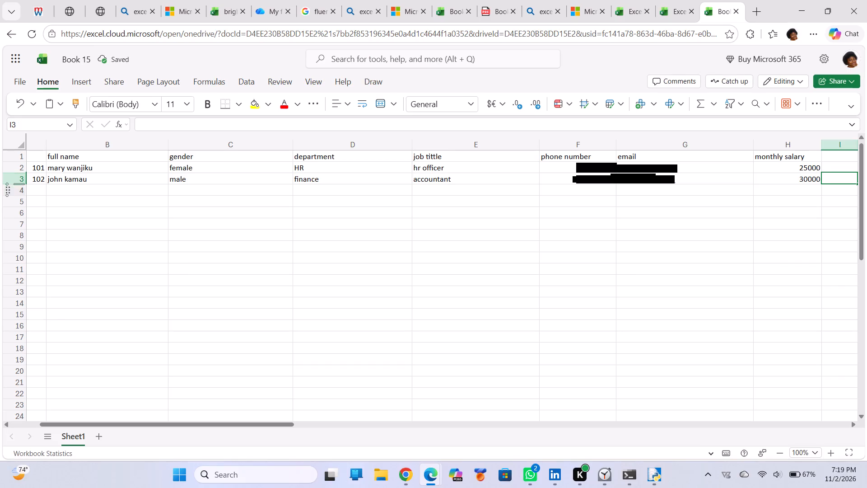
# Fill in row 4 with employee id 103, the third employee's full name, gender male, department it, and start the job title with it office.
pyautogui.click(98, 188)
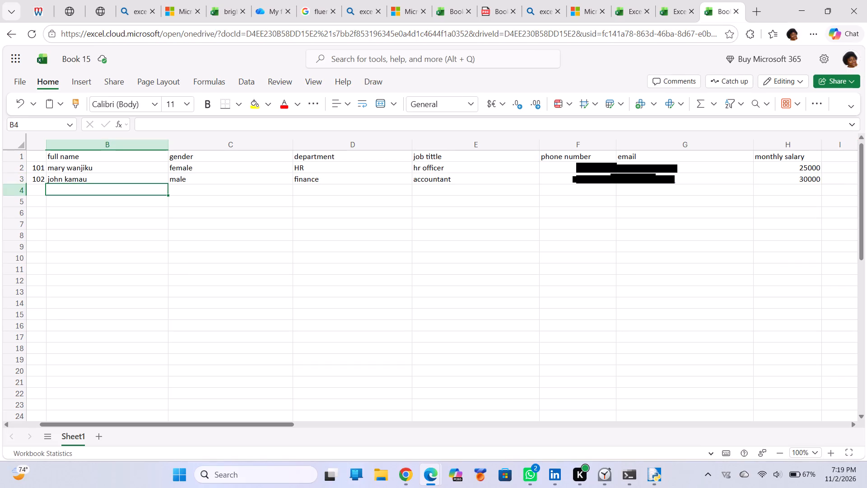
pyautogui.hscroll(1, 57, 198)
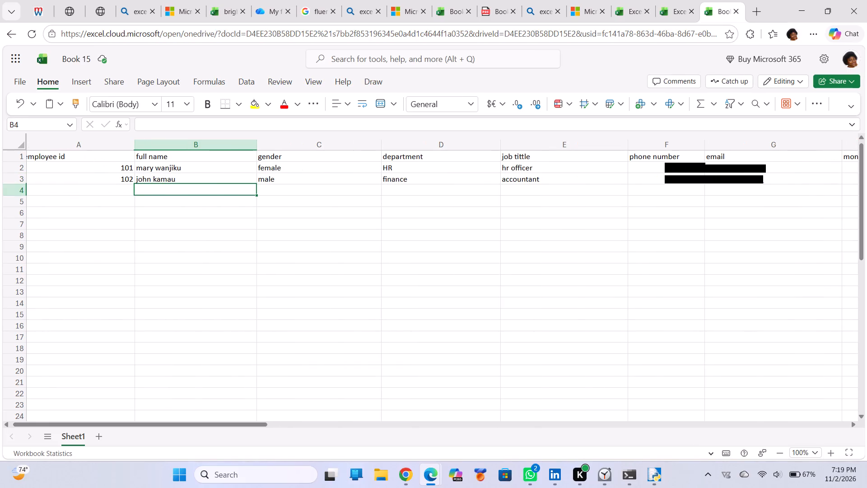
pyautogui.click(82, 191)
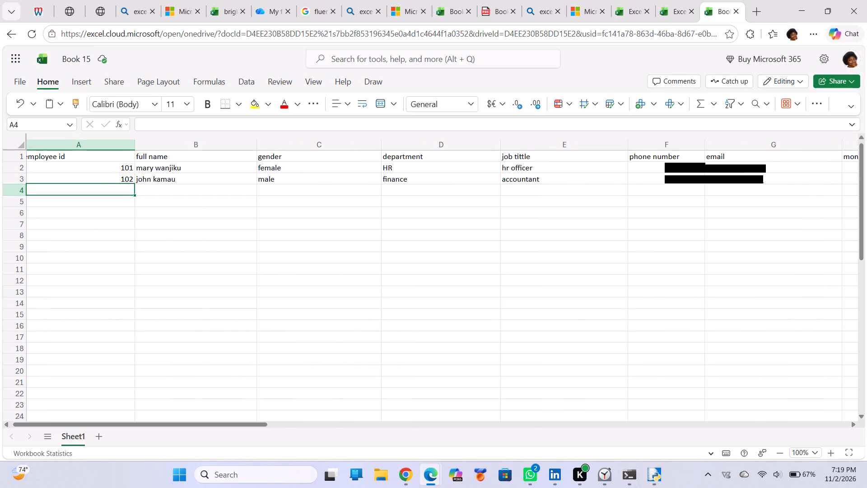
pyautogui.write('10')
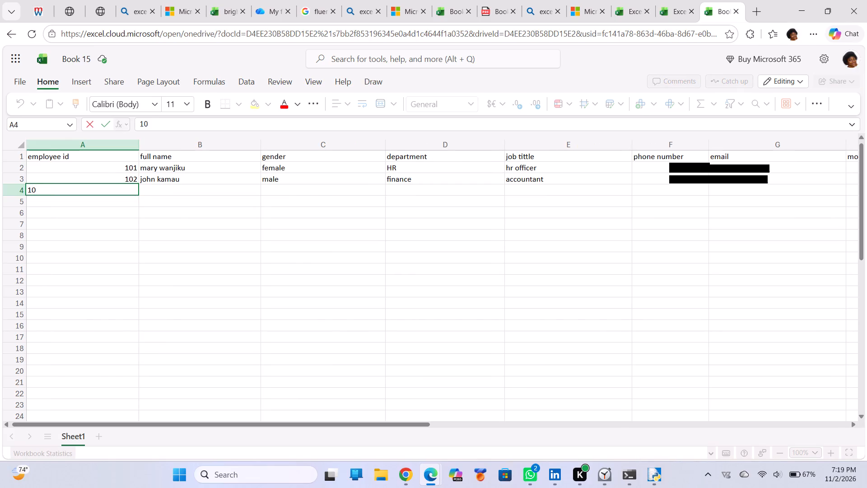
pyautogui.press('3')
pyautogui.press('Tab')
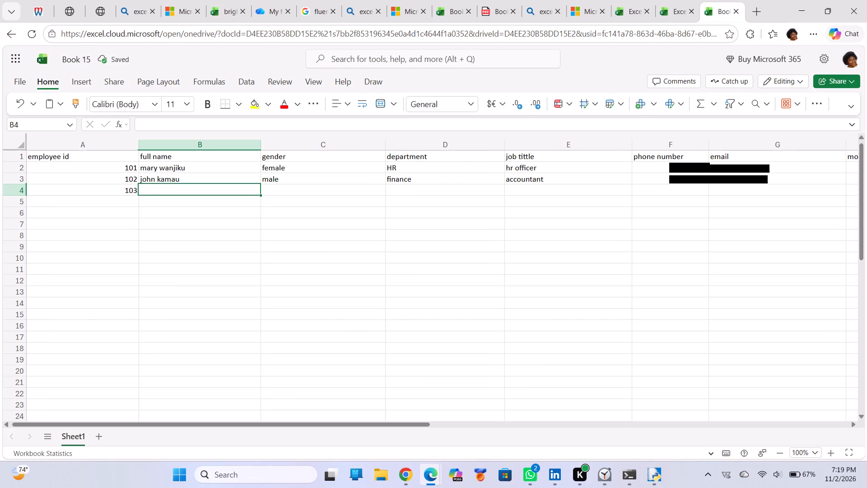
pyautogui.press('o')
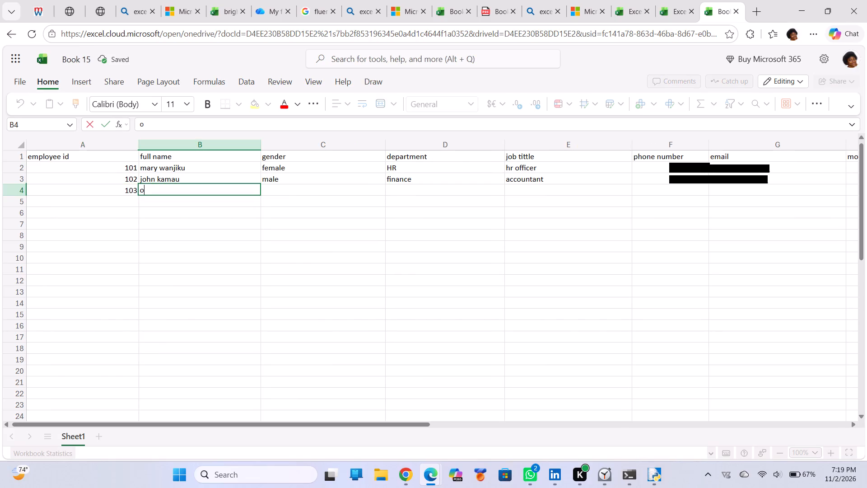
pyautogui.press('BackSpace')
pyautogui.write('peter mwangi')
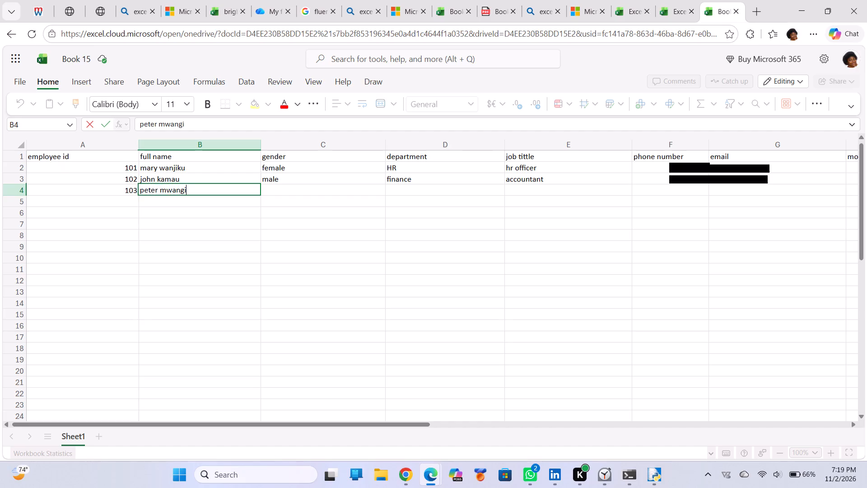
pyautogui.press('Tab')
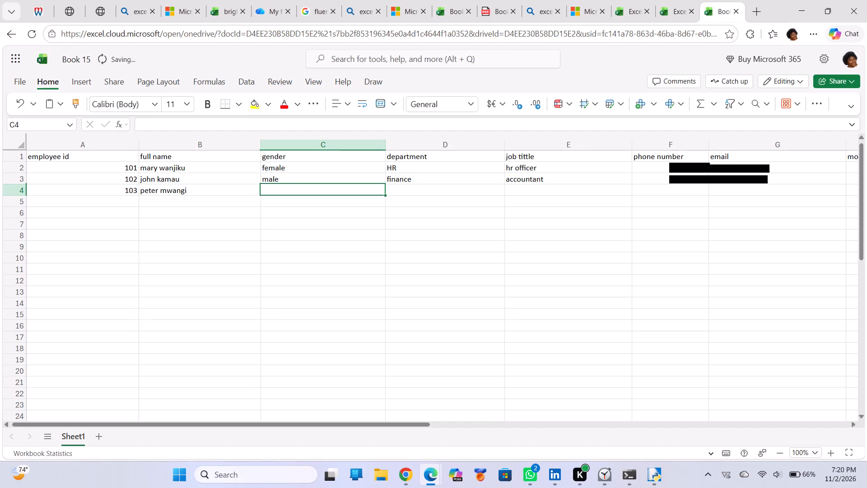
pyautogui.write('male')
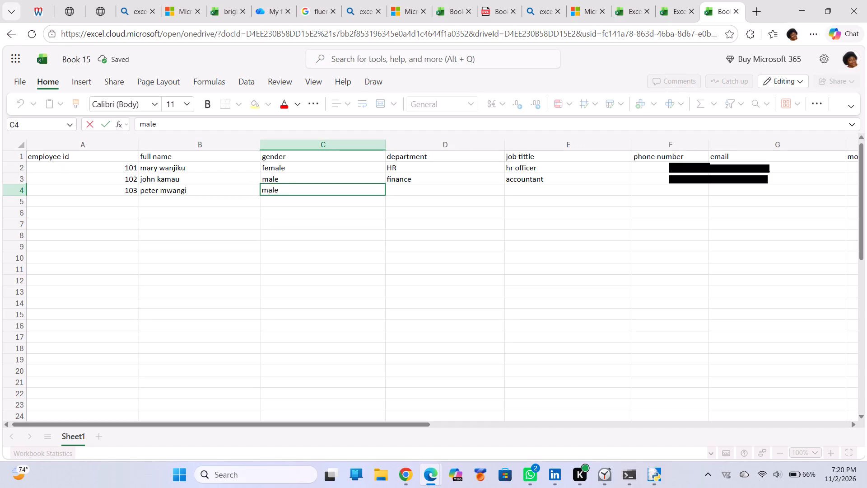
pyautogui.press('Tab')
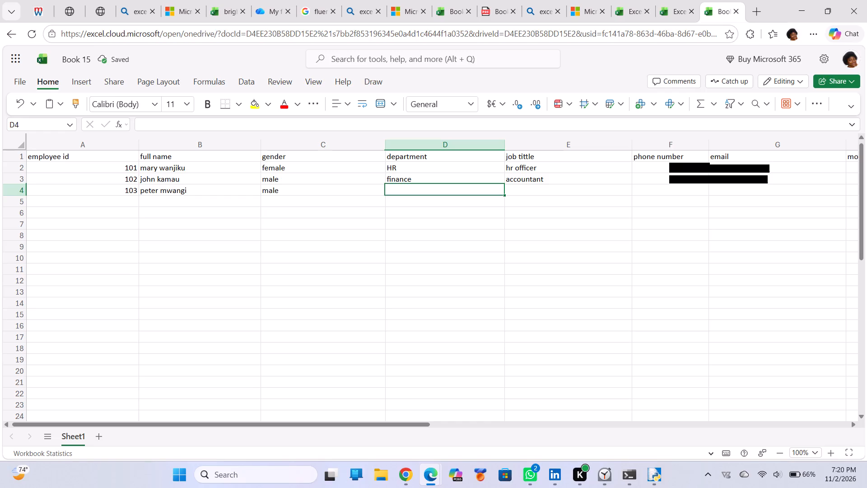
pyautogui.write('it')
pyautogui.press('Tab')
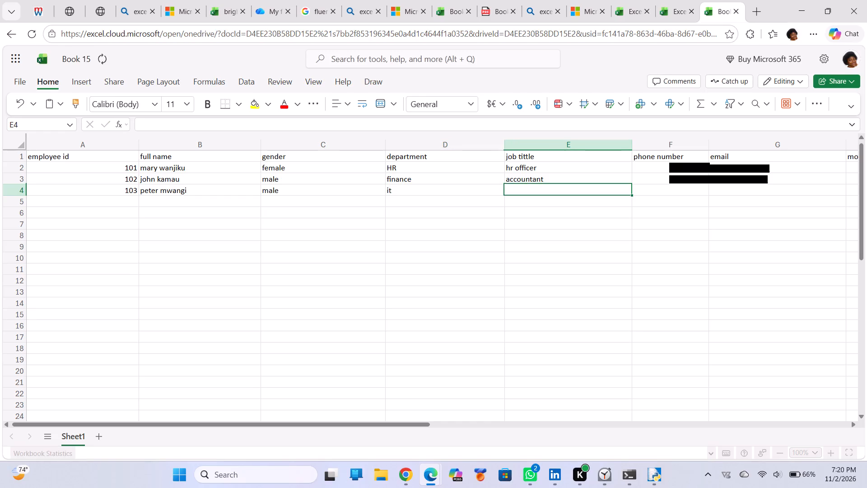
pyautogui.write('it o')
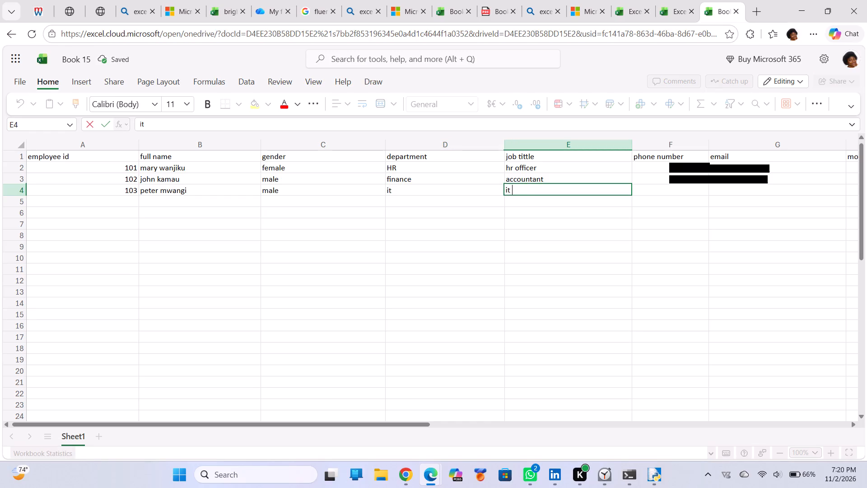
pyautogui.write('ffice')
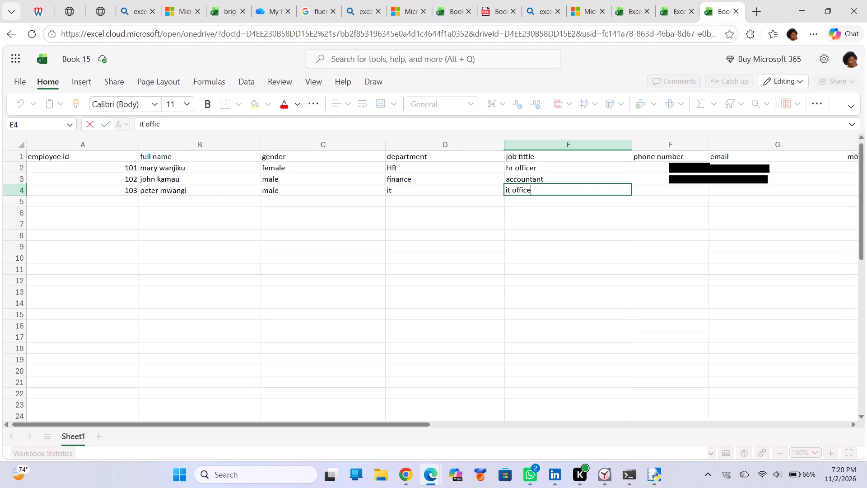
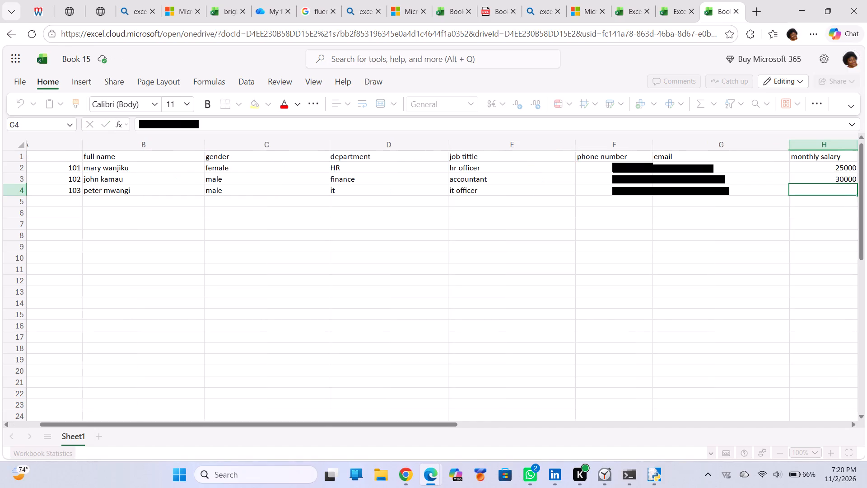
# Enter 28000 as the third employee's monthly salary in cell H4.
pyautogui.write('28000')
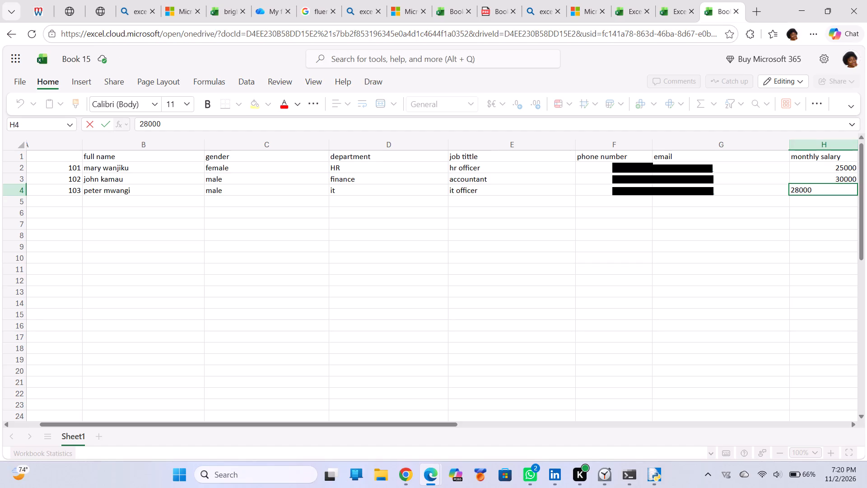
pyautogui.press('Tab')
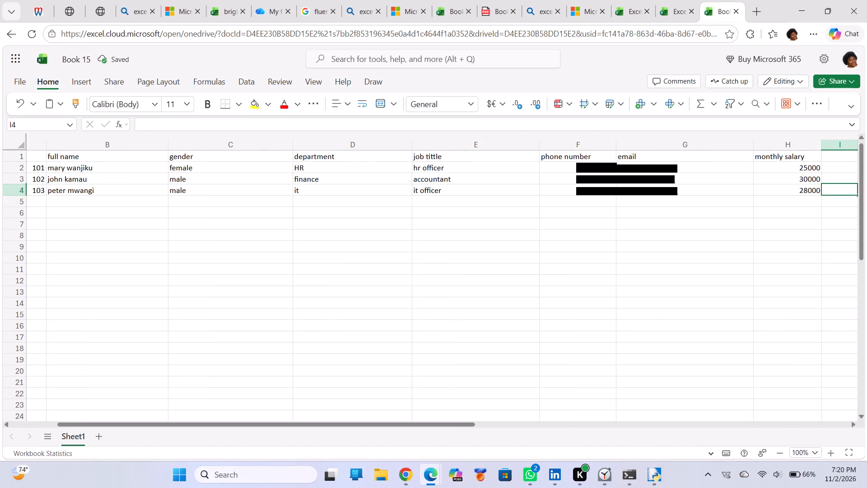
# Enter employee ids 104 and 105 in cells A5 and A6.
pyautogui.click(37, 205)
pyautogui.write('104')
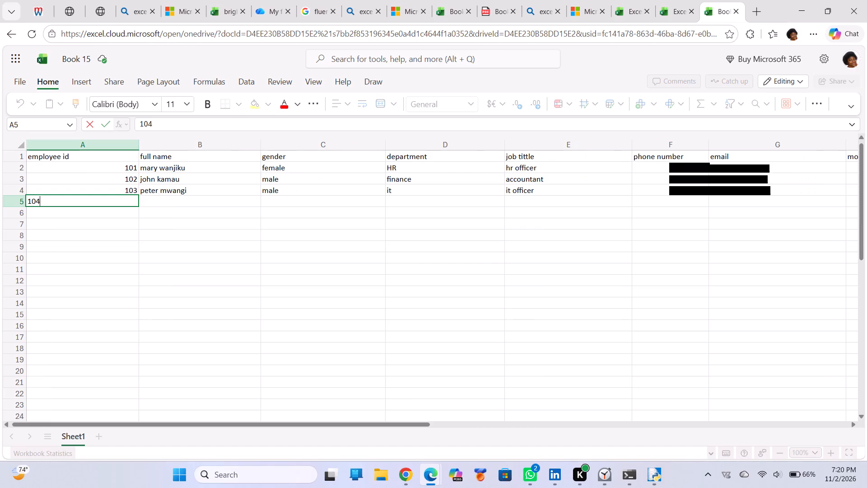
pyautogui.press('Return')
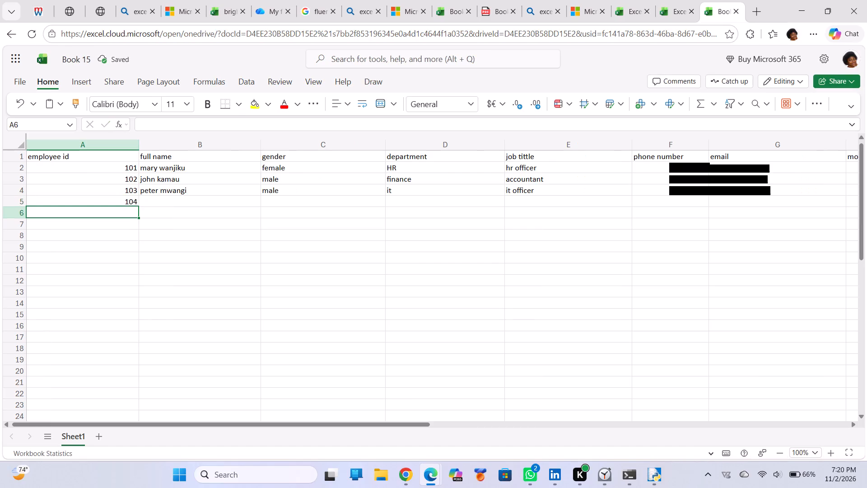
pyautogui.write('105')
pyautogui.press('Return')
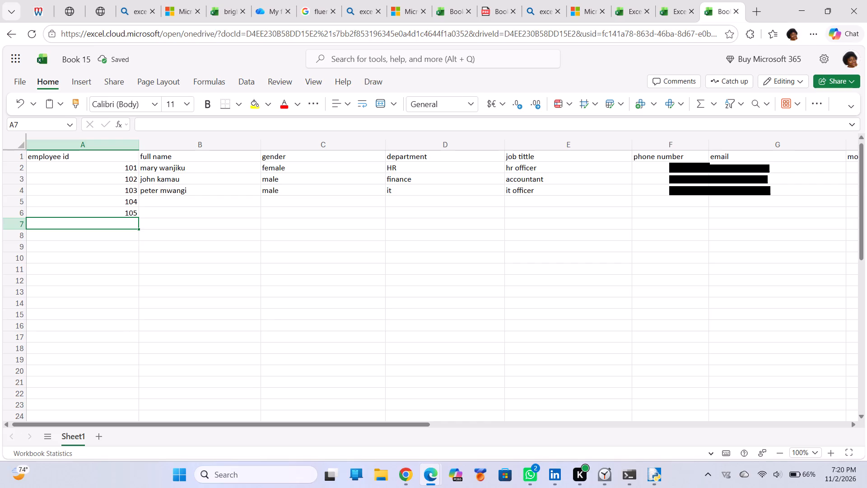
# Select the full name cell B5 in employee 104's row.
pyautogui.click(154, 199)
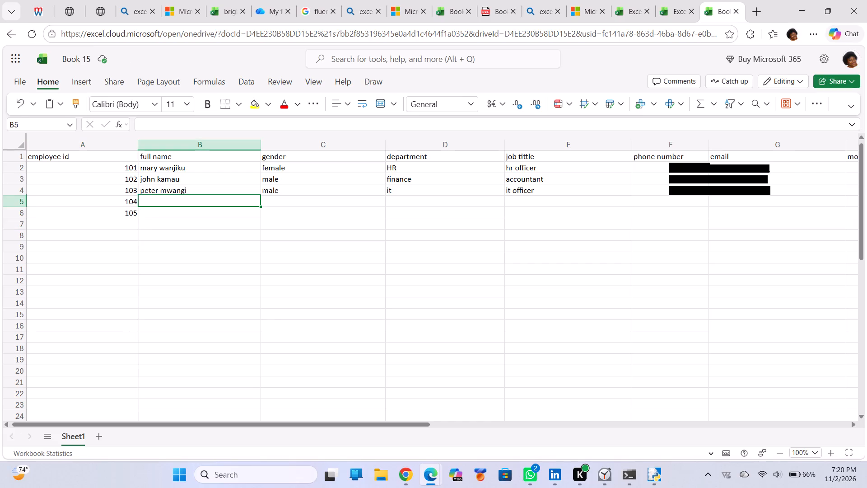
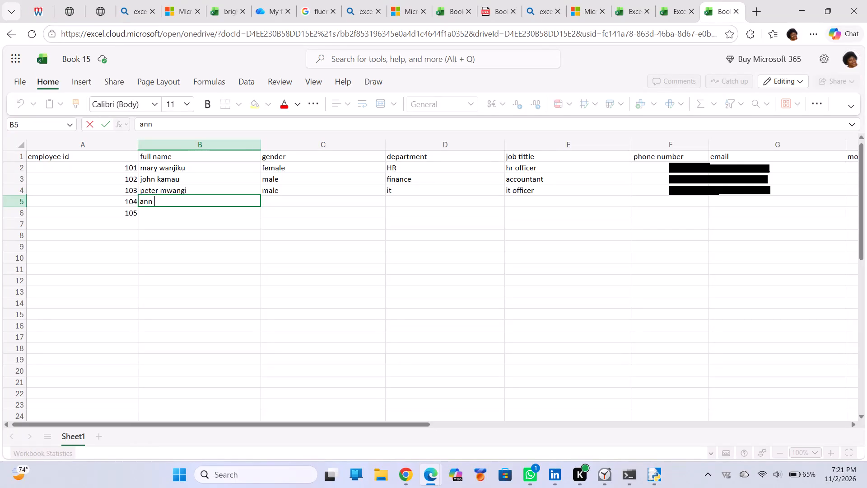
# Complete employee 104's full name in row 5, and enter gender female, department admin and job title secretary.
pyautogui.write('njeri')
pyautogui.press('Tab')
pyautogui.write('female')
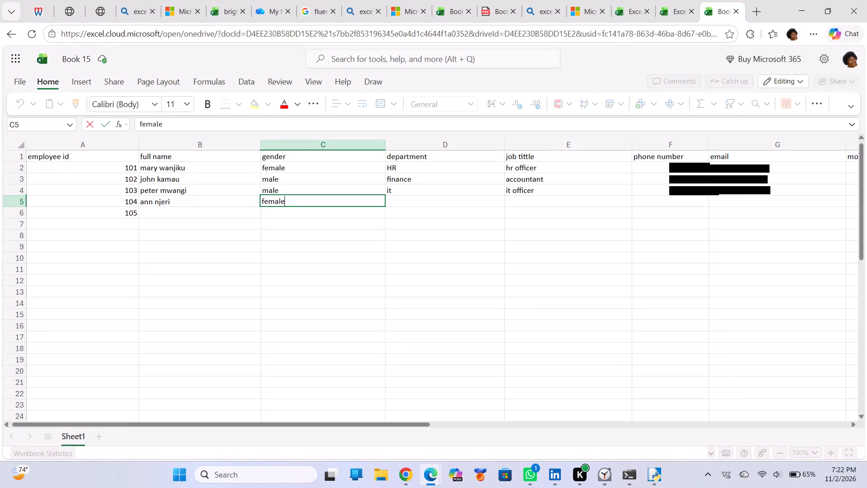
pyautogui.press('Tab')
pyautogui.write('admin')
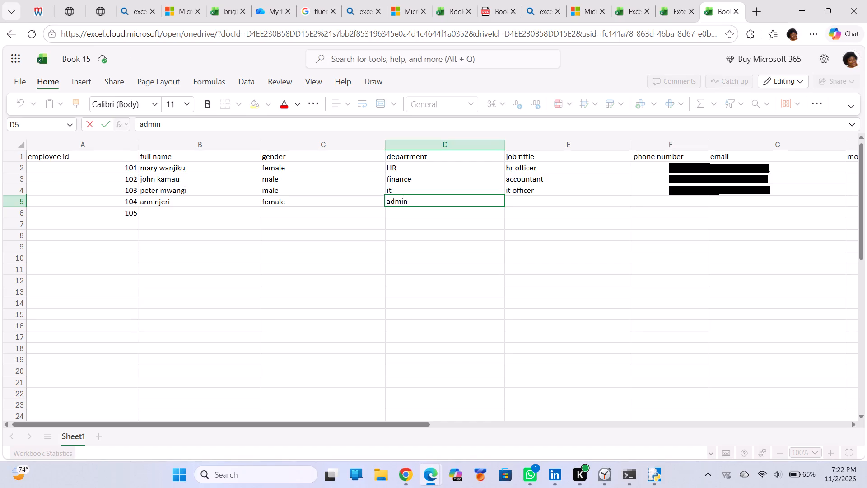
pyautogui.press('Tab')
pyautogui.write('secretary')
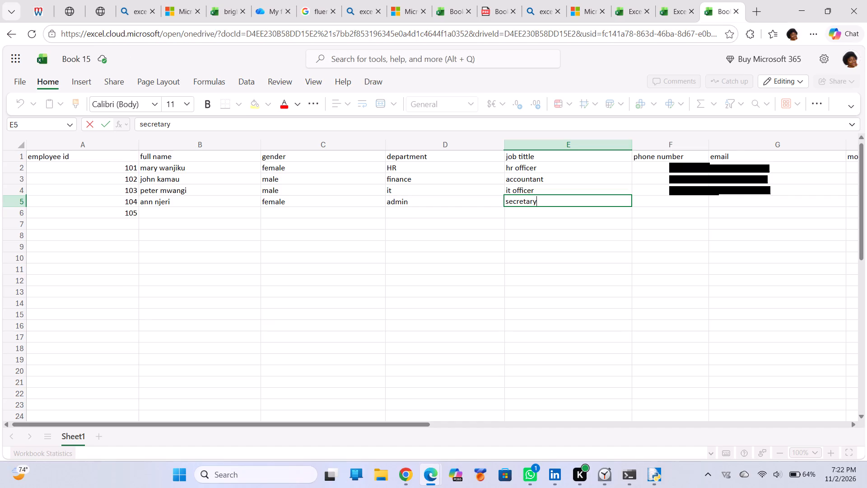
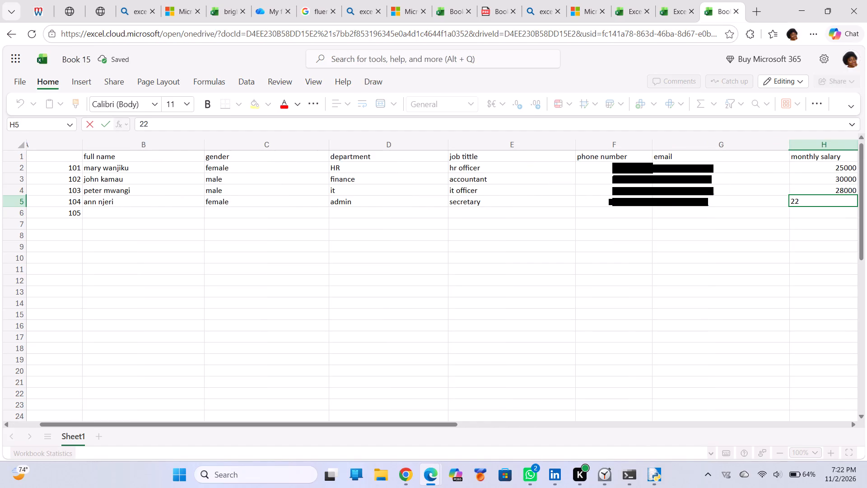
# Complete employee 104's monthly salary in row 5 as 22000.
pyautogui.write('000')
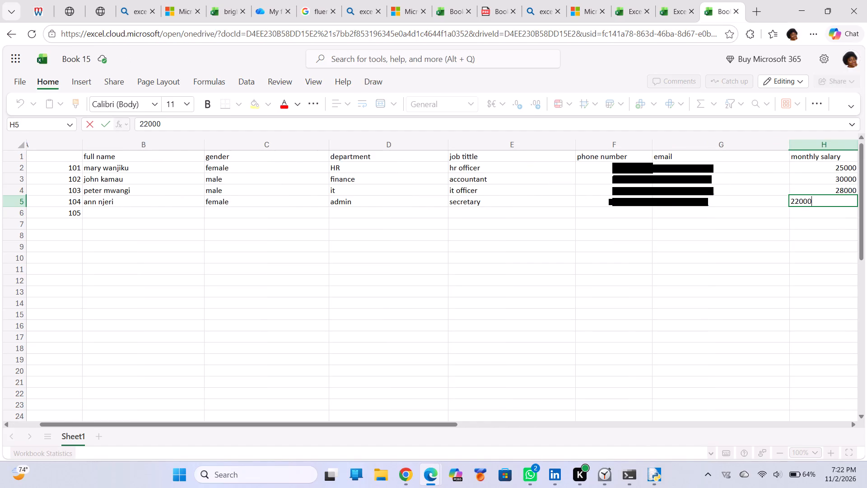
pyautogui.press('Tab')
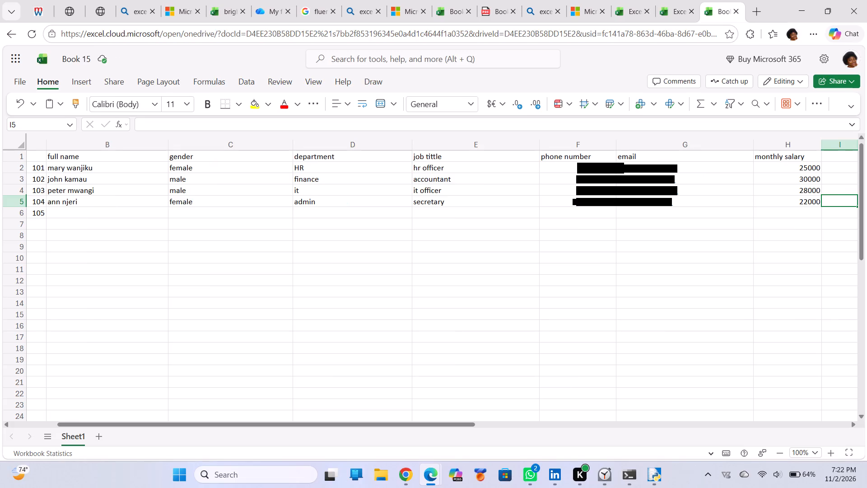
# Enter 2600 in the monthly salary column for employee 105 in row 6.
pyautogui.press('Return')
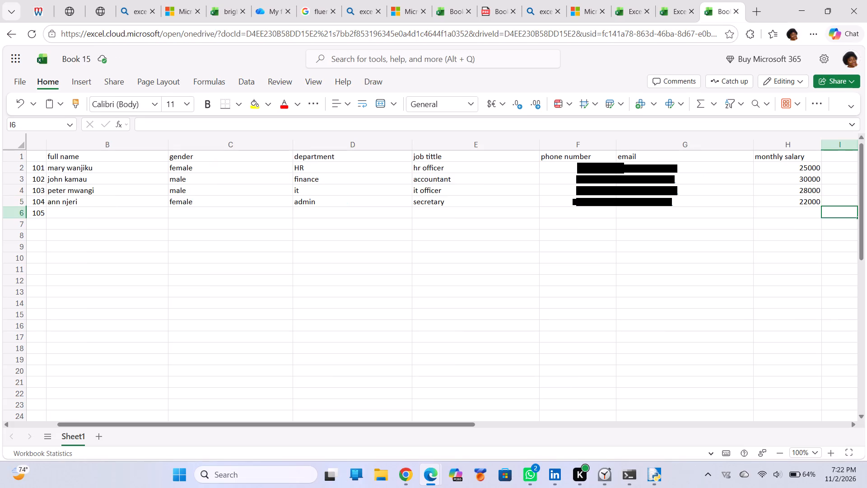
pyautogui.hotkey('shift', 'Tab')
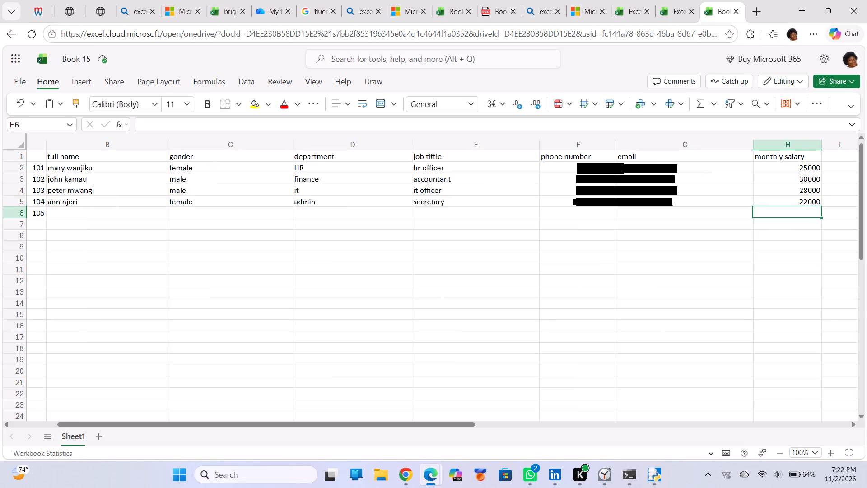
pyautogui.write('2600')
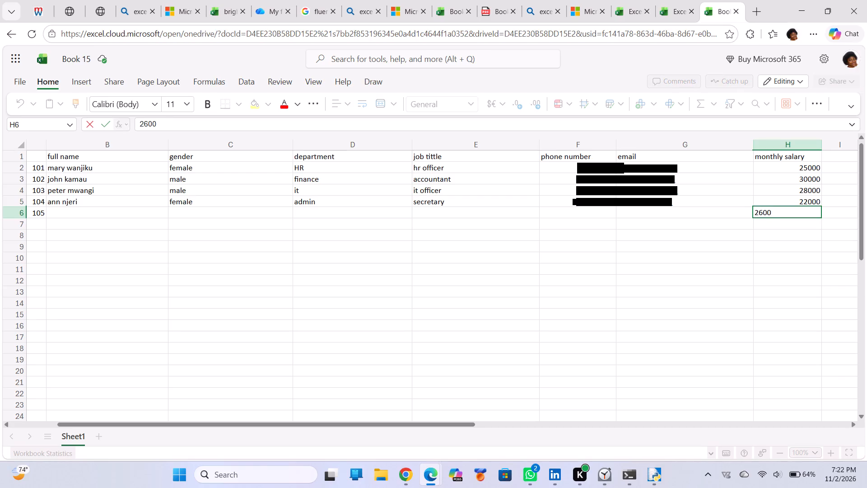
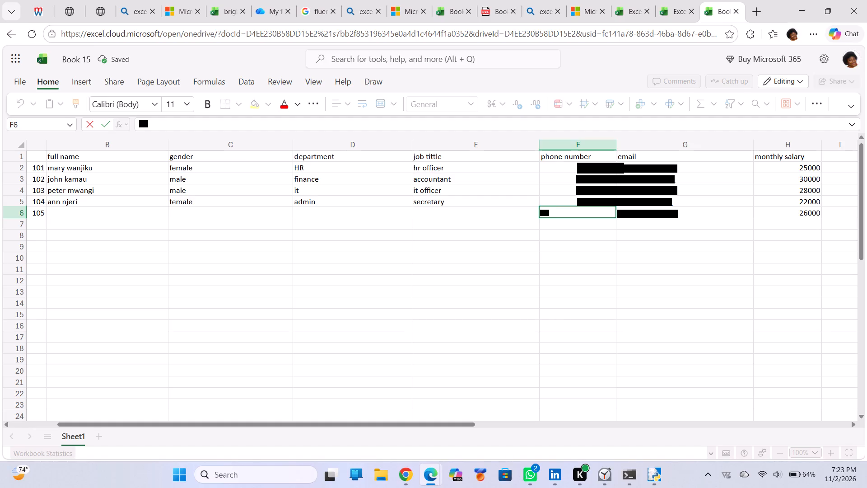
# Complete employee 105's phone number in the phone number column of row 6.
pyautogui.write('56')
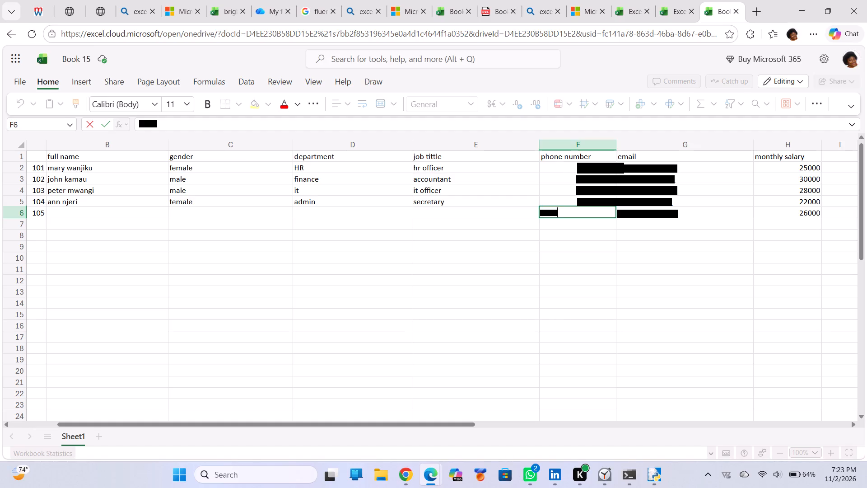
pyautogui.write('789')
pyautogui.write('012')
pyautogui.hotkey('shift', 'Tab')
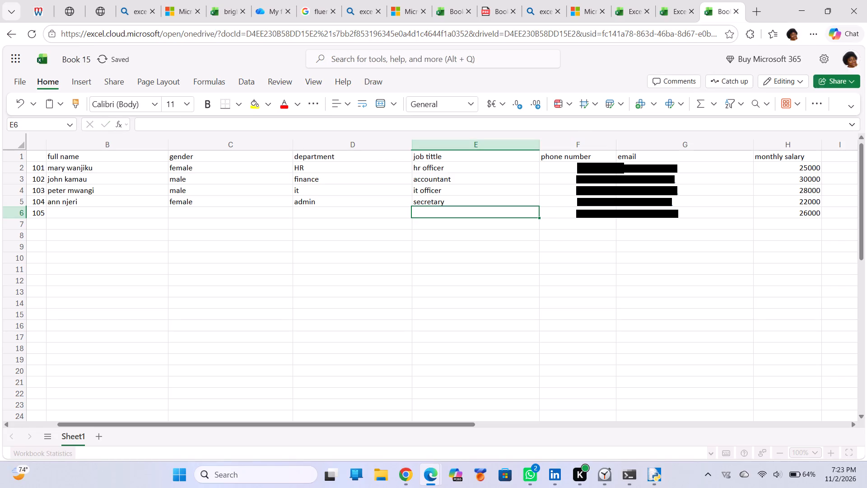
# Fill in employee 105's row 6 with job title sales officer, department sales and gender male.
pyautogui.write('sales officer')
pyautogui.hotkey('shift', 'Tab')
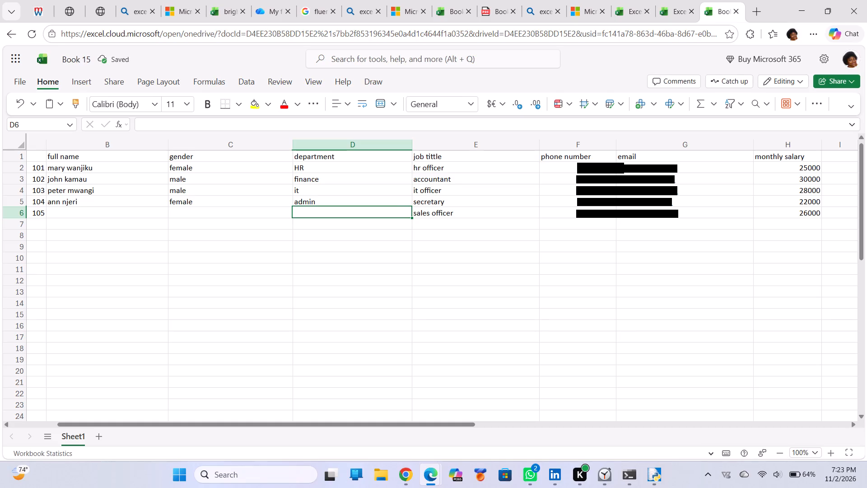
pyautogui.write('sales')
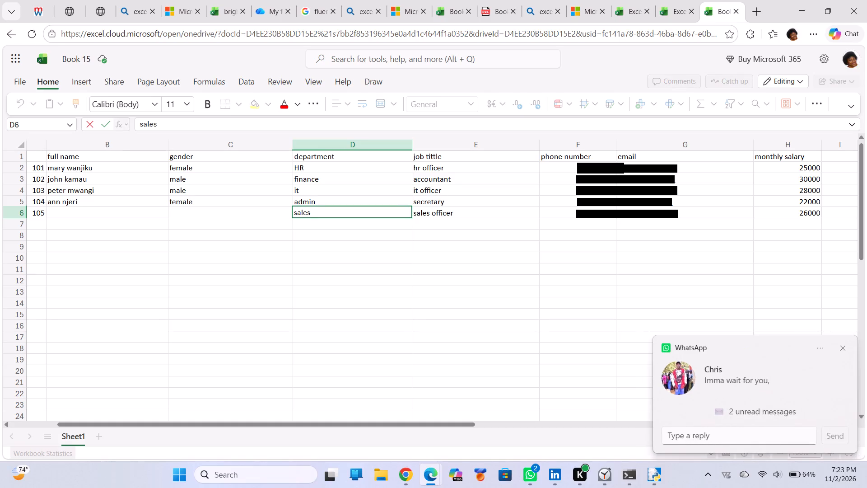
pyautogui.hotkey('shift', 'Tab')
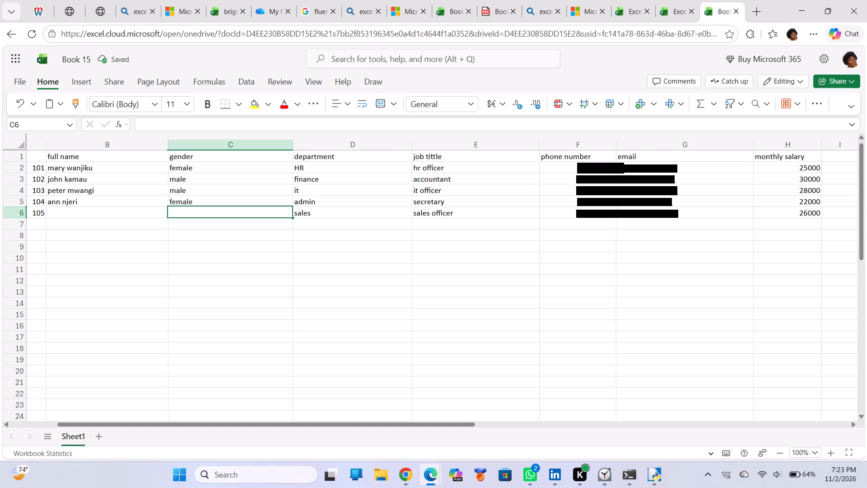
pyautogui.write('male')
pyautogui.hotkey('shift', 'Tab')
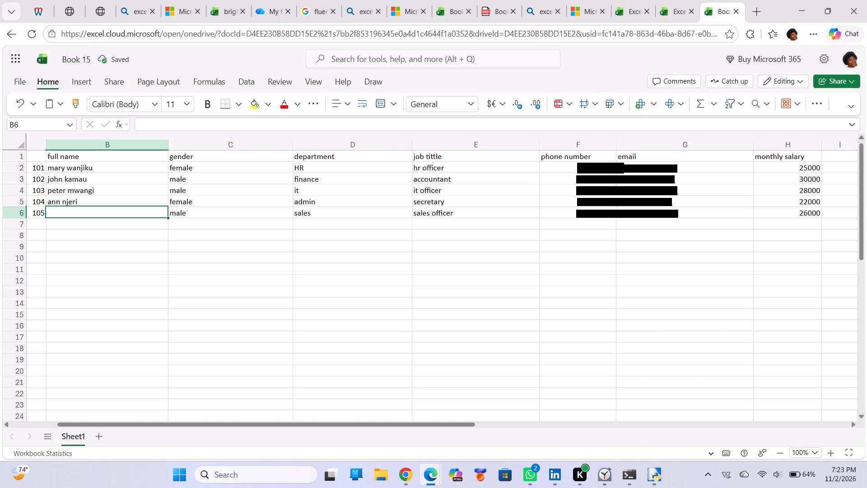
# Enter employee 105's full name in cell B6.
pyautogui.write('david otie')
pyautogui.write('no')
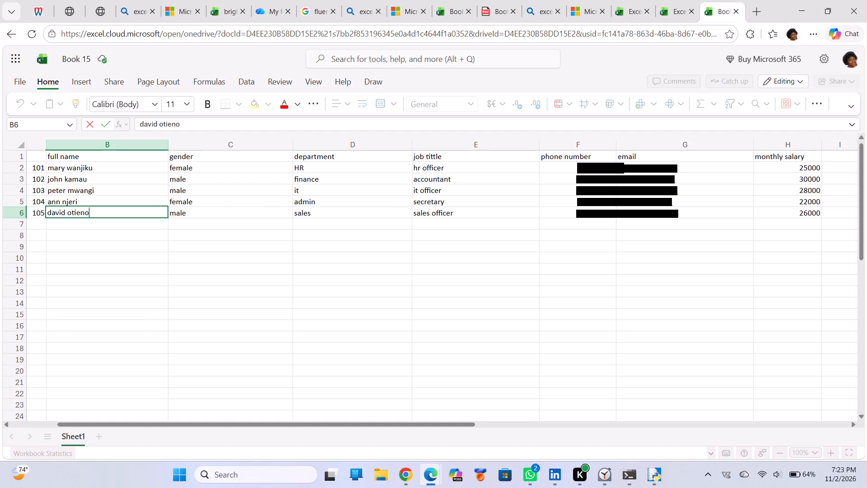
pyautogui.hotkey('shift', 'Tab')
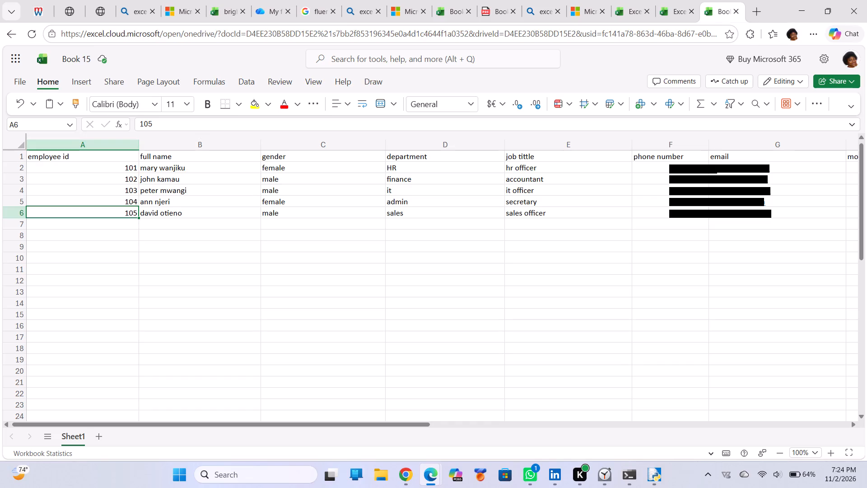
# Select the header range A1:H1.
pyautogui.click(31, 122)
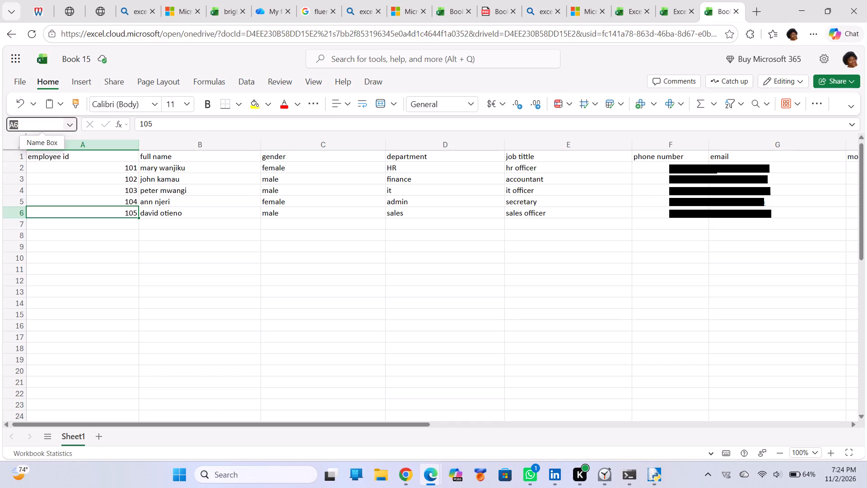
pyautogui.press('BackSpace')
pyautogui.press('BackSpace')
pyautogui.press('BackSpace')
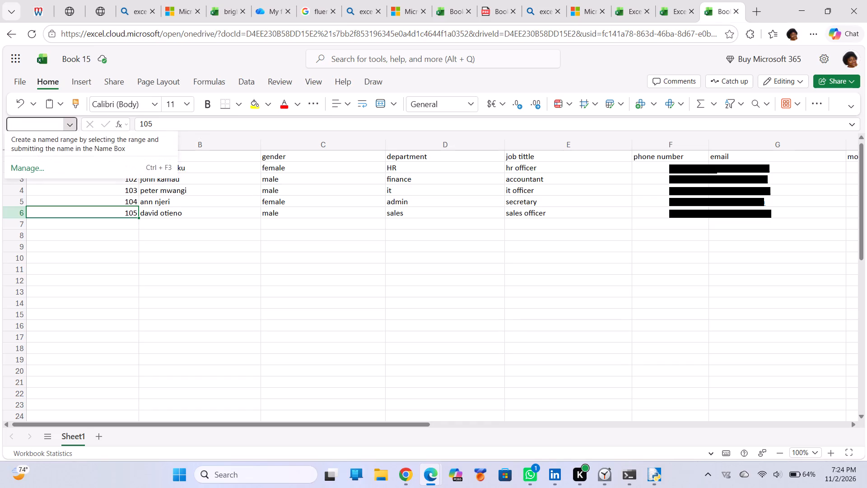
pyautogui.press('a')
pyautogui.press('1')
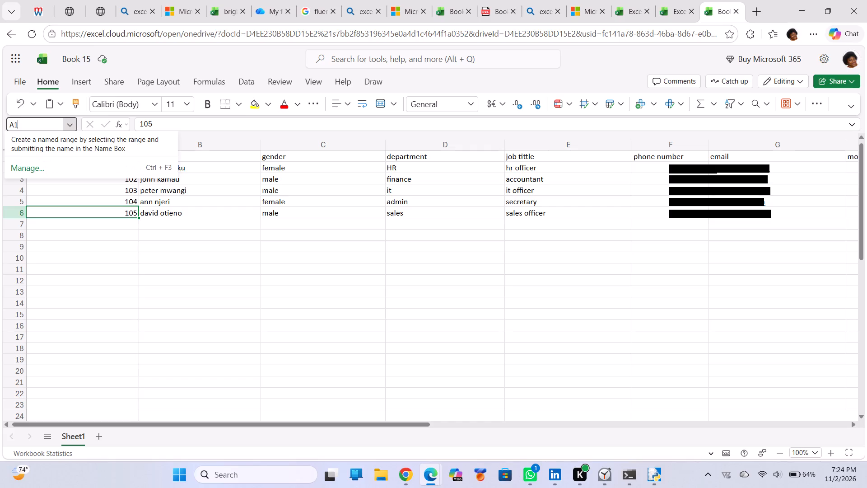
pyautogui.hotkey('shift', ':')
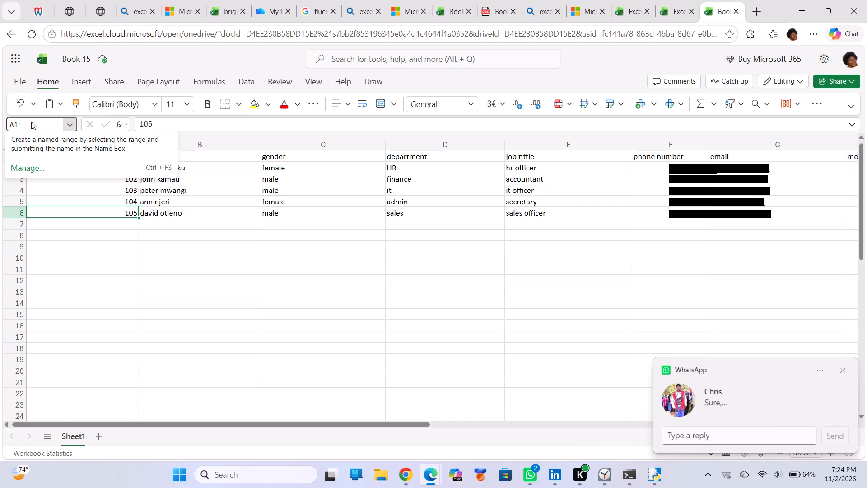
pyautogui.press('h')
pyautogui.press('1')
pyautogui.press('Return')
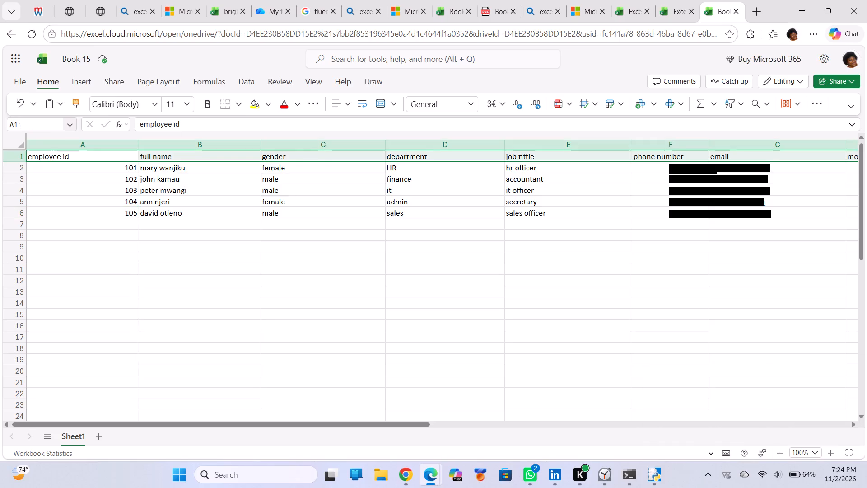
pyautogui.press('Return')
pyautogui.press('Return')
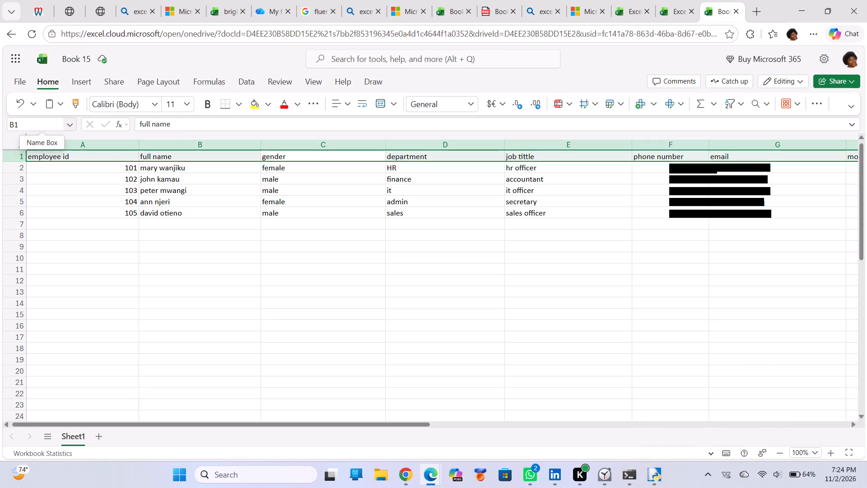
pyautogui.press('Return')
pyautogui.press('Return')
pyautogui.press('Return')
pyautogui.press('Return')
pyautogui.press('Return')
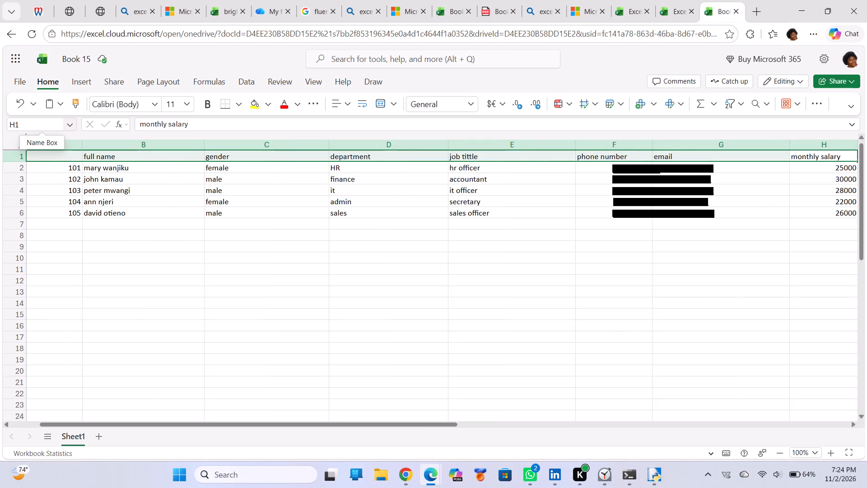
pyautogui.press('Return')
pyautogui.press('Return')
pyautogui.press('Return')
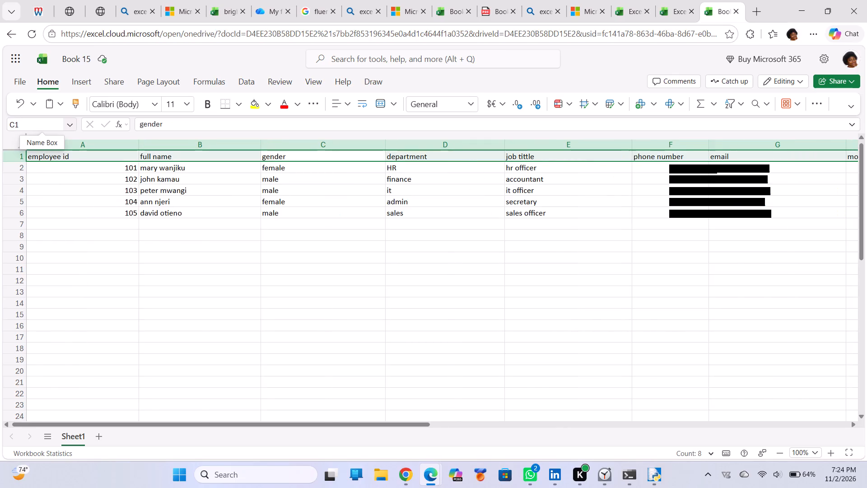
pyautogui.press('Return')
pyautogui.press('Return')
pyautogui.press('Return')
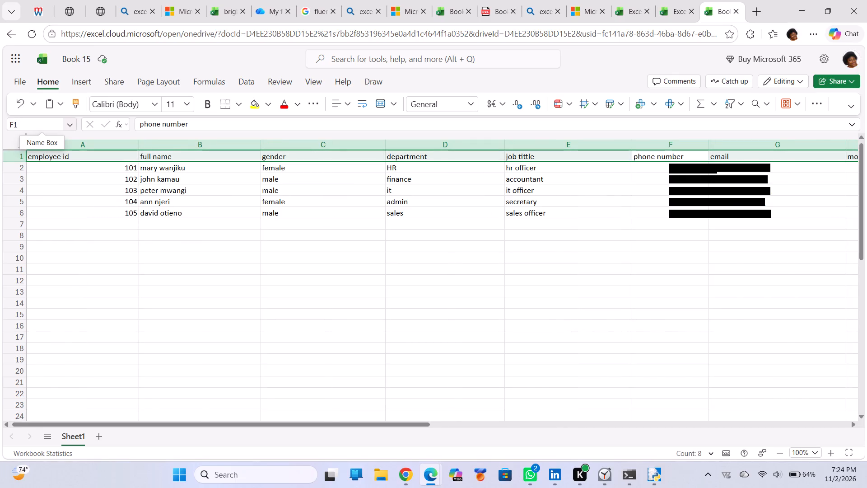
# Clear the phone number header in cell F1.
pyautogui.click(34, 122)
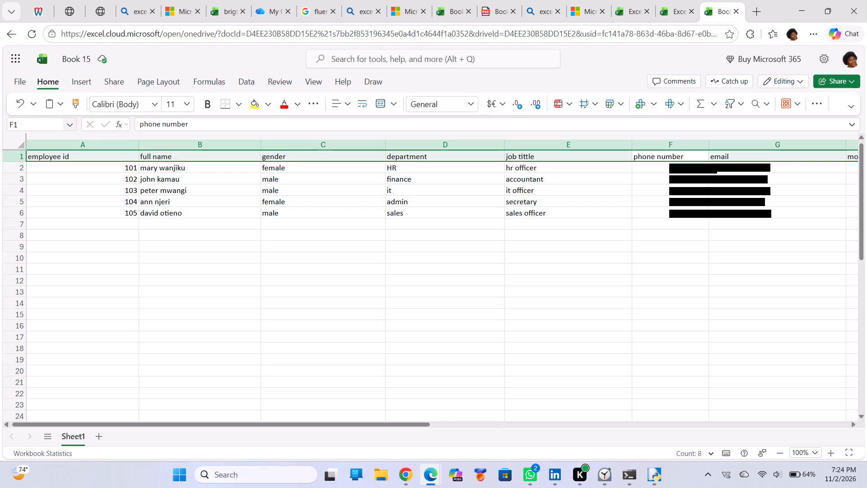
pyautogui.press('BackSpace')
pyautogui.press('BackSpace')
pyautogui.press('BackSpace')
pyautogui.press('BackSpace')
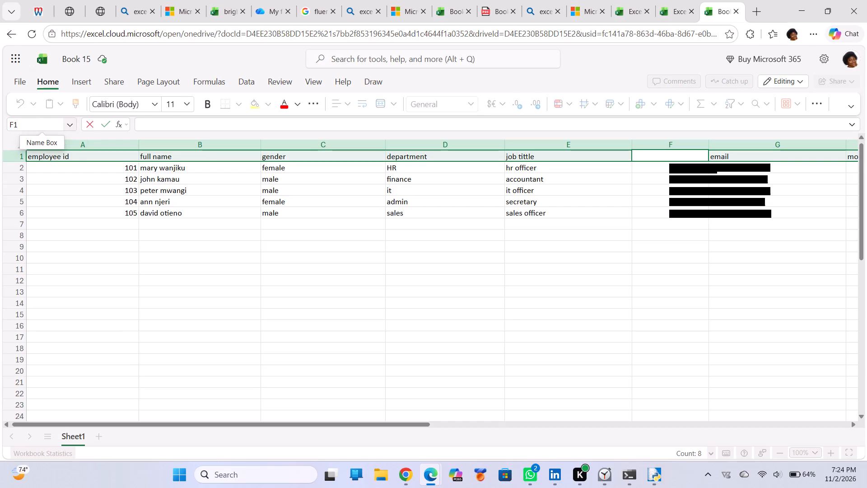
# Make the header row A1:H1 bold.
pyautogui.tripleClick(11, 124)
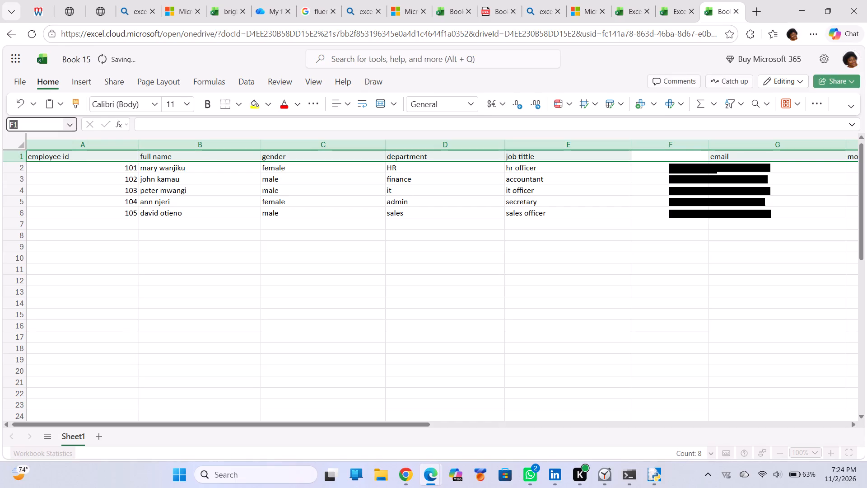
pyautogui.press('BackSpace')
pyautogui.press('BackSpace')
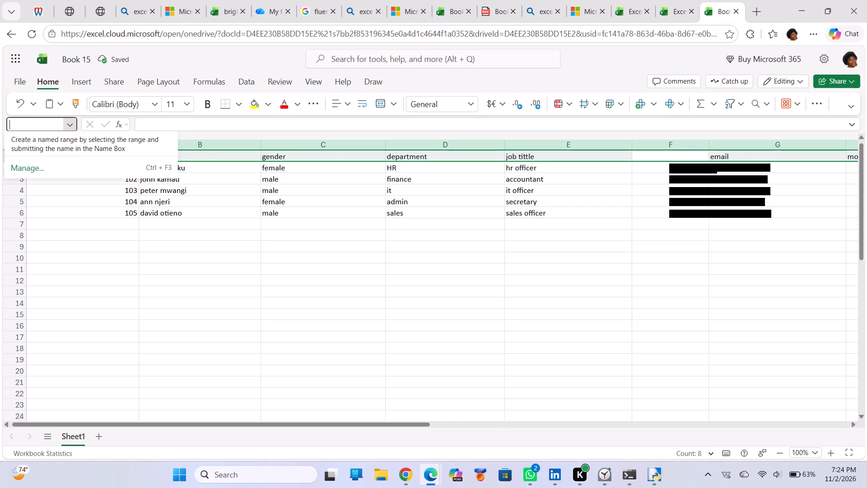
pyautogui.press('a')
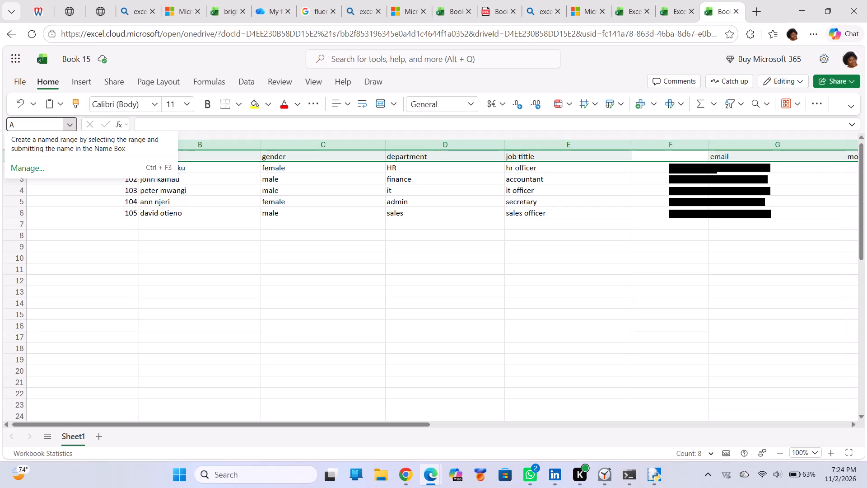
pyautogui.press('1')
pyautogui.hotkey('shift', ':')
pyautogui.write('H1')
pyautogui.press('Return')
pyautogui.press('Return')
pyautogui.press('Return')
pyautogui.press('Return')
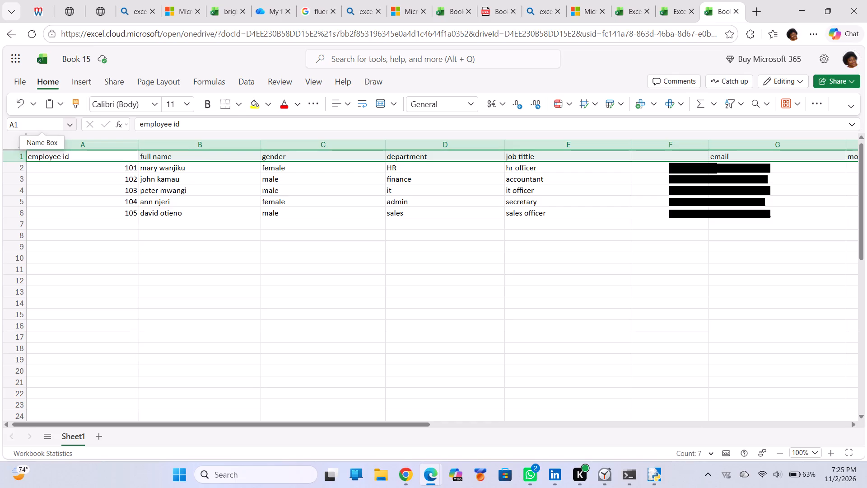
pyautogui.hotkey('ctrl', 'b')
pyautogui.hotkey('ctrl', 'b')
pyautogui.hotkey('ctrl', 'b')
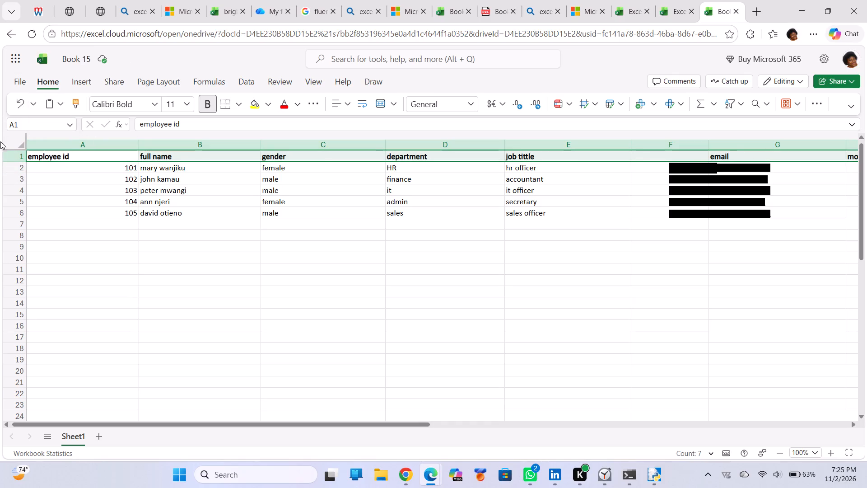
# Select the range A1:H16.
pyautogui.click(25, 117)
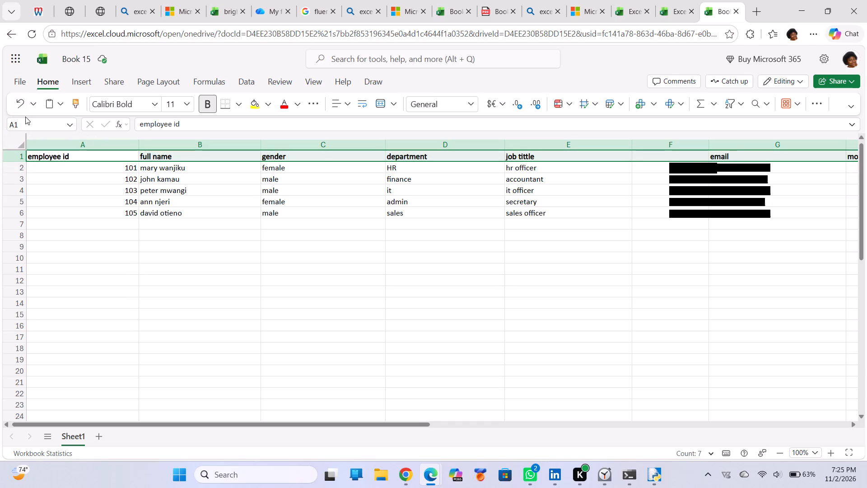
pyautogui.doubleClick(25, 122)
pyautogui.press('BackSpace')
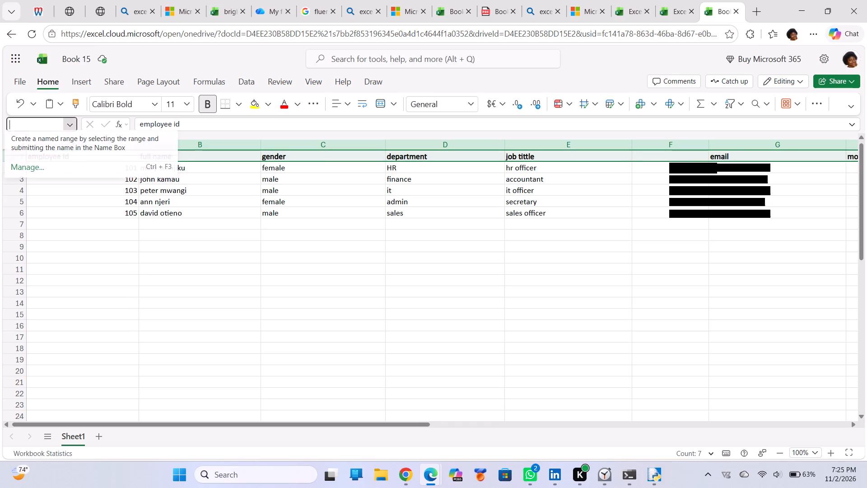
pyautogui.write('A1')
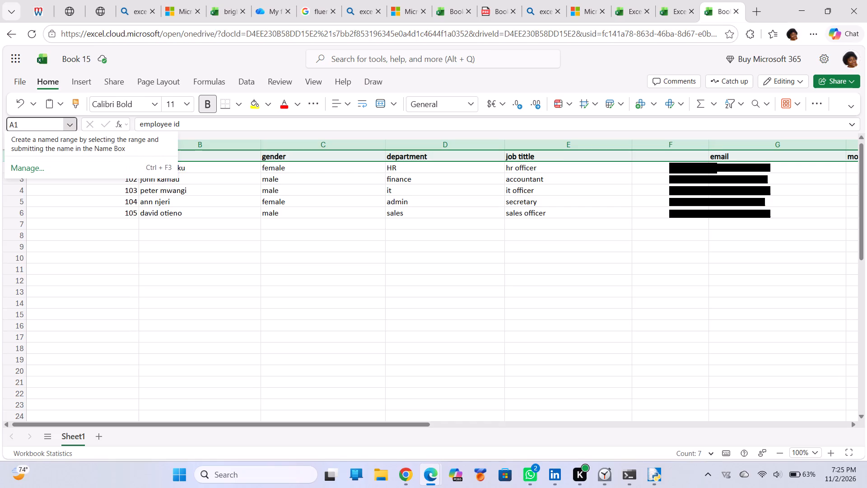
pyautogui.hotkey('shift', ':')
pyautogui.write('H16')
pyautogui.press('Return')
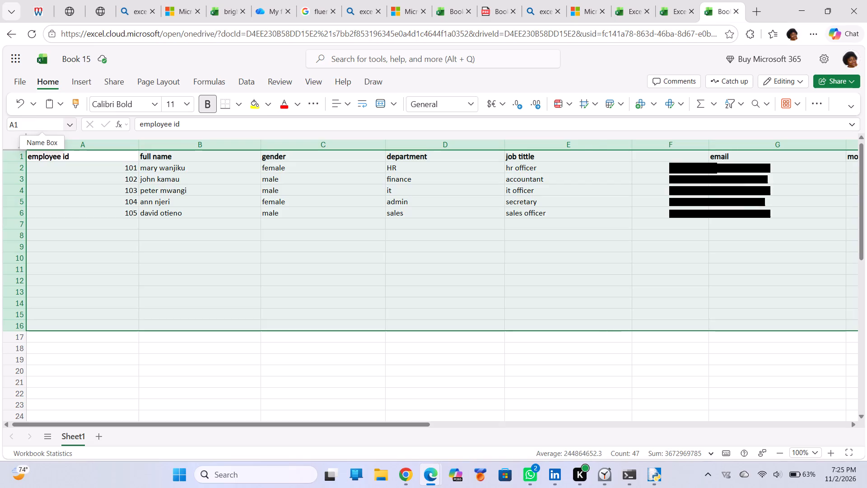
# Replace the header in cell A1 with EMPLOYEE ID in capitals.
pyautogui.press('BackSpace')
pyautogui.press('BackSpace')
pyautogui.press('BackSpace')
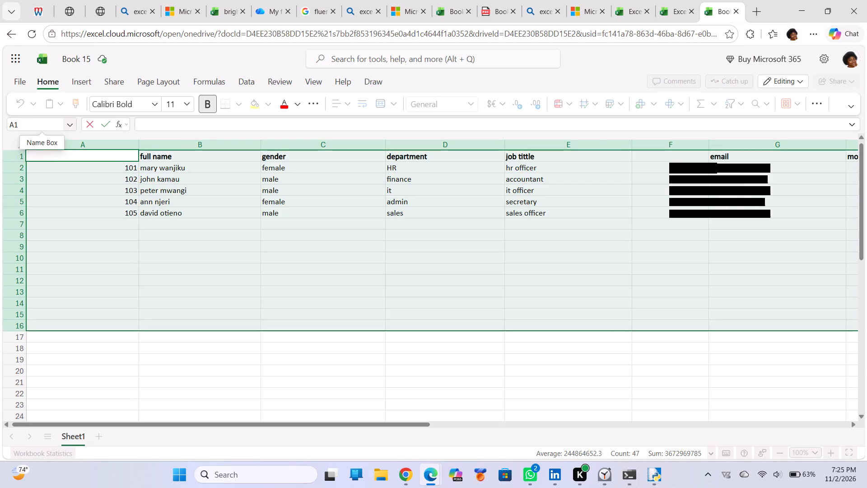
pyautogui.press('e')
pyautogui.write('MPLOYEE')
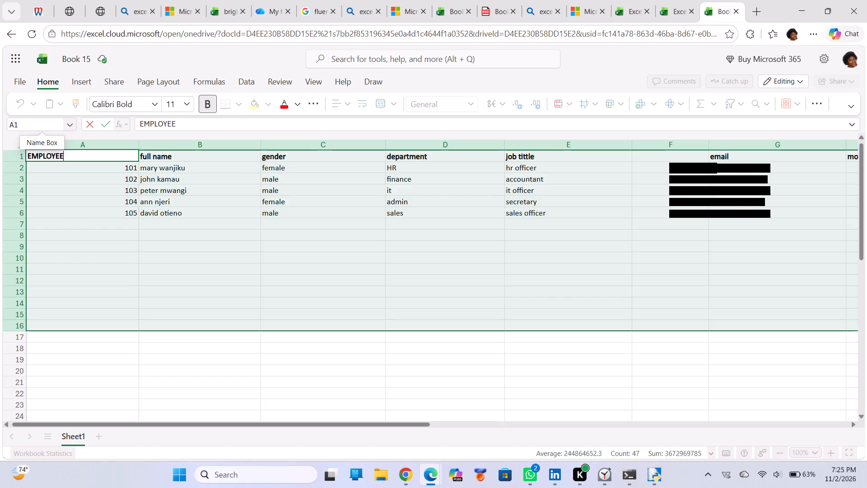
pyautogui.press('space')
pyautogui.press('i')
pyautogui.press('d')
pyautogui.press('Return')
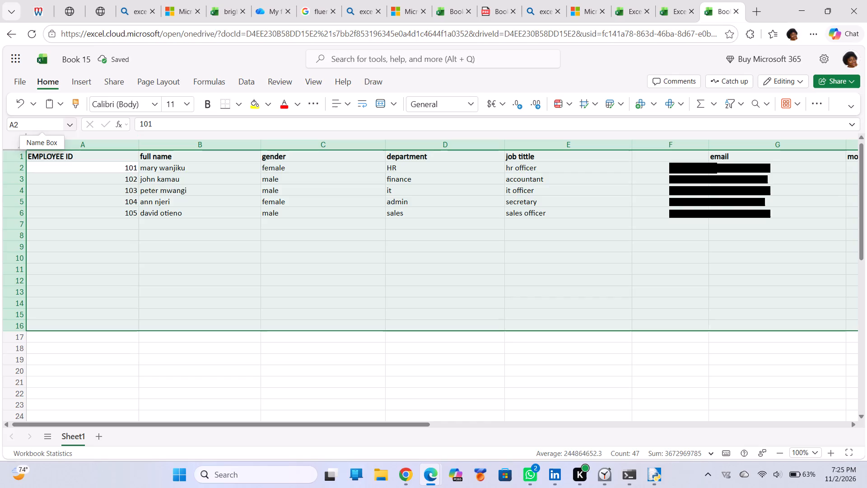
# Apply all borders to the employee table range A1:H6.
pyautogui.click(35, 117)
pyautogui.press('BackSpace')
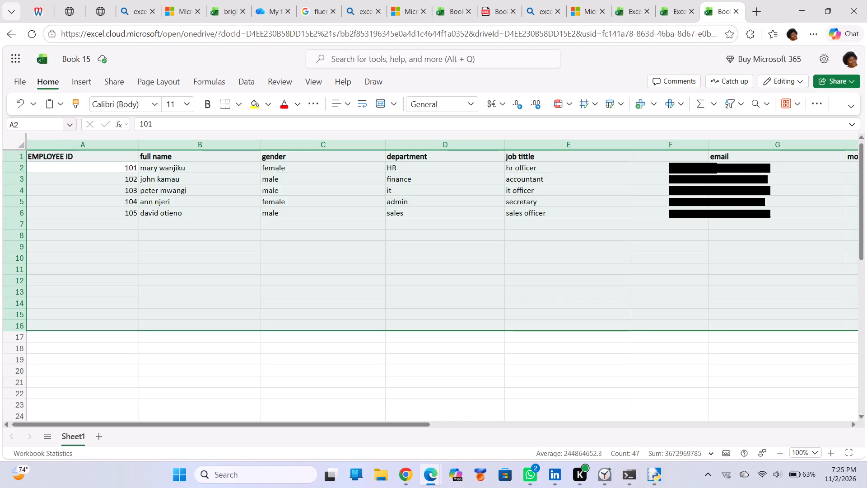
pyautogui.press('BackSpace')
pyautogui.press('BackSpace')
pyautogui.press('BackSpace')
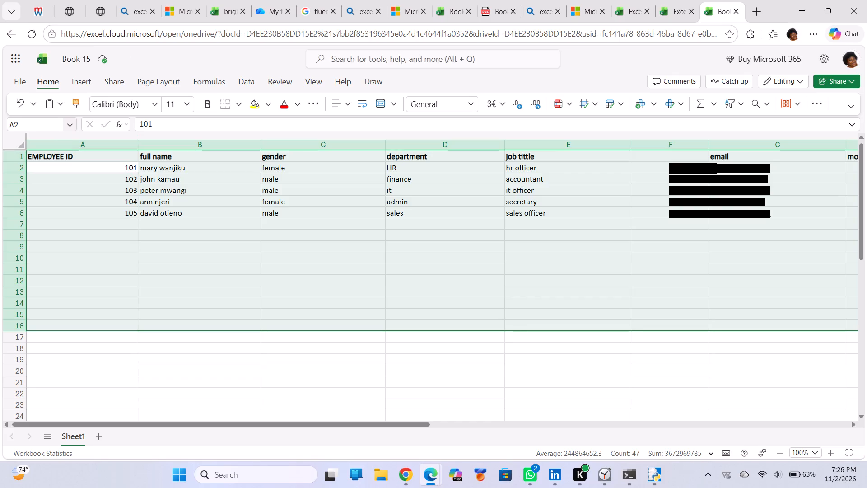
pyautogui.doubleClick(19, 127)
pyautogui.press('BackSpace')
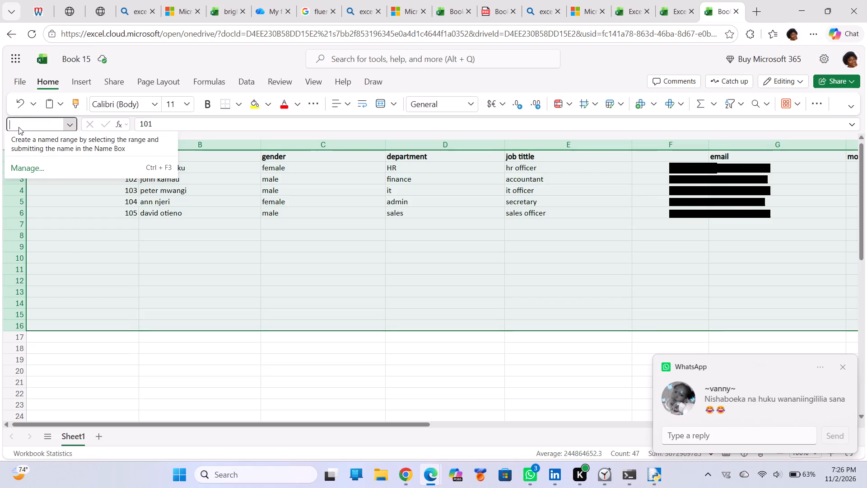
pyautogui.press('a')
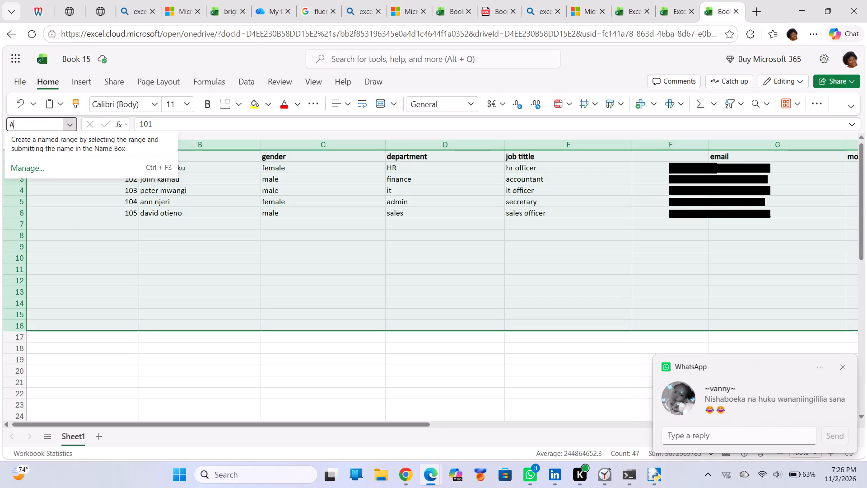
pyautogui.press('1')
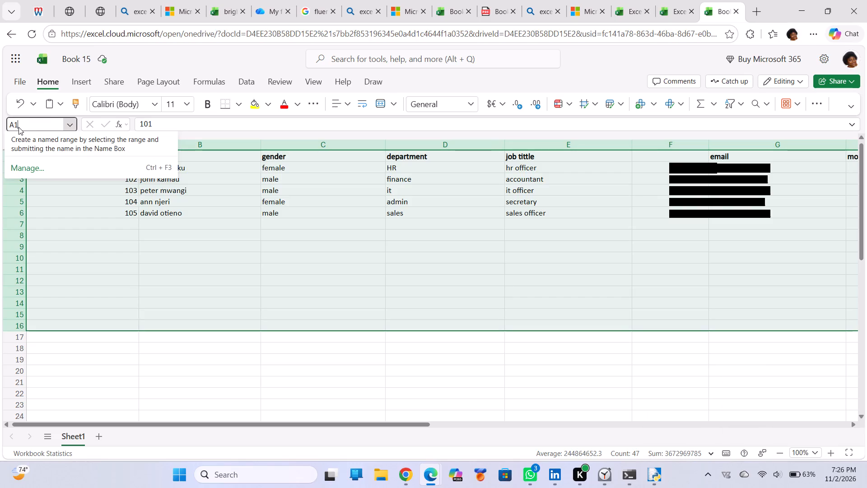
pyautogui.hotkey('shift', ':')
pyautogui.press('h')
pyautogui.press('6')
pyautogui.press('Return')
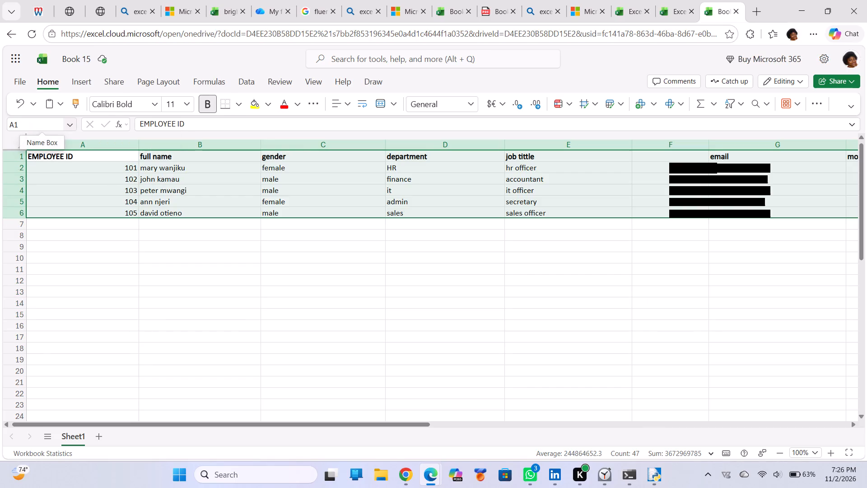
pyautogui.click(52, 84)
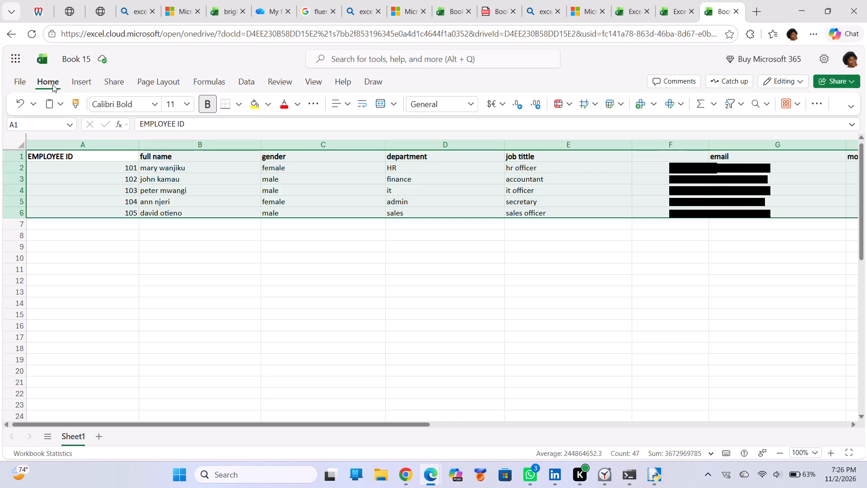
pyautogui.click(52, 84)
pyautogui.tripleClick(52, 84)
pyautogui.click(52, 84)
pyautogui.click(229, 101)
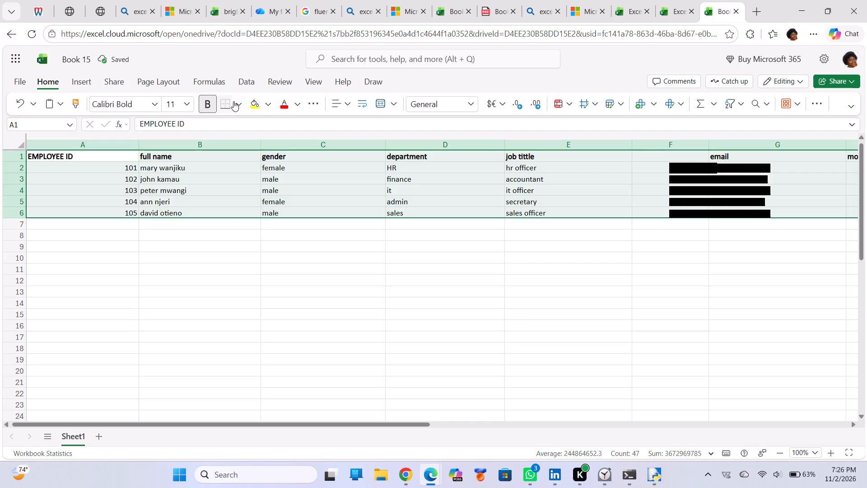
pyautogui.click(237, 102)
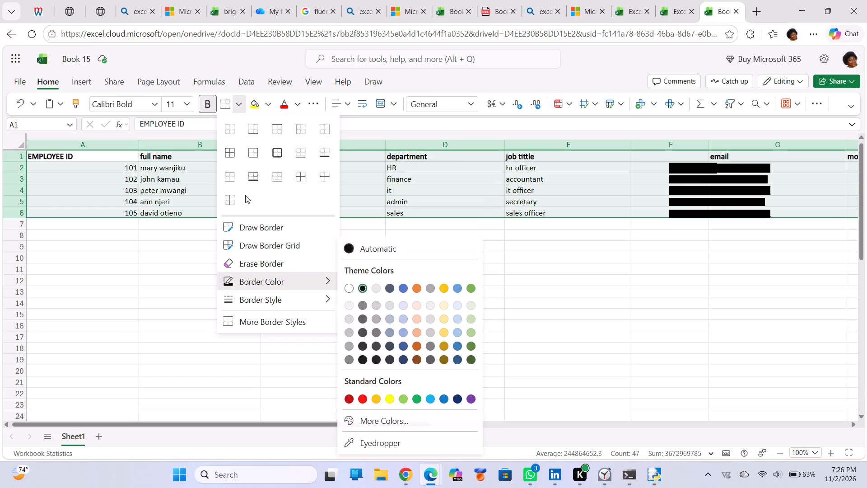
pyautogui.click(232, 157)
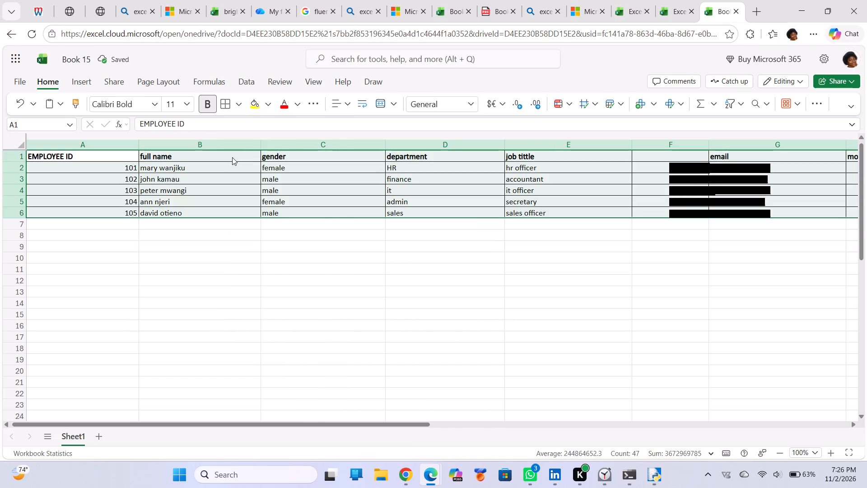